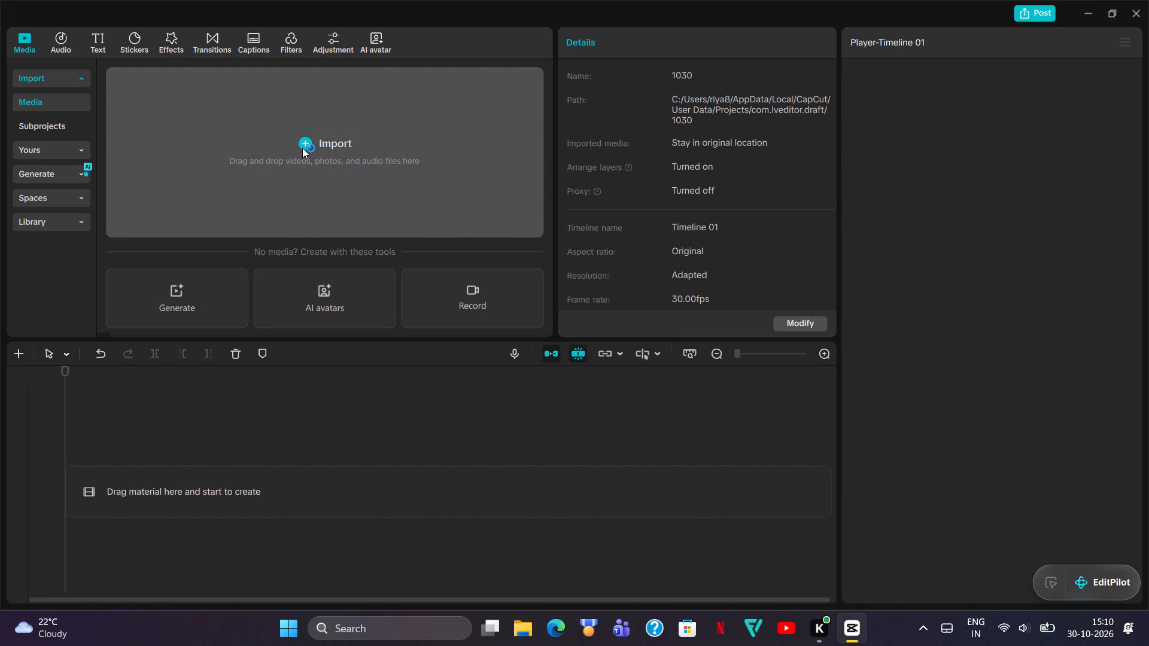
Import the video riya clip 39.mp4 from the Documents folder into the project media.
{"action": "right_click", "coordinate": [302, 148]}
{"action": "left_click", "coordinate": [308, 140]}
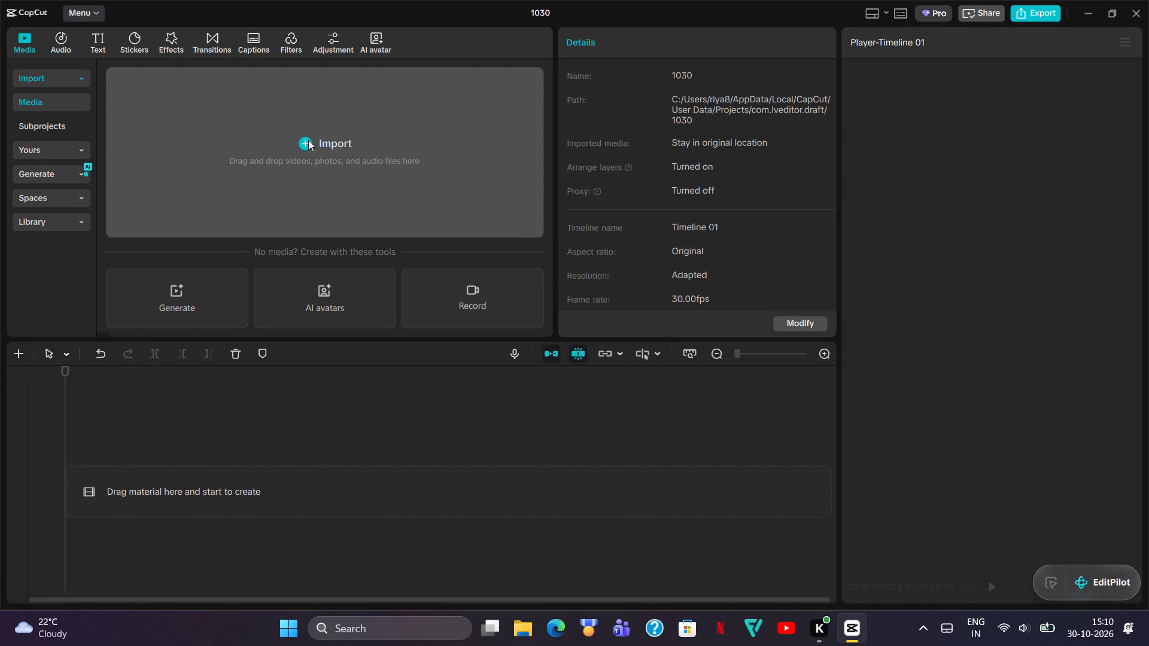
{"action": "left_click", "coordinate": [323, 169]}
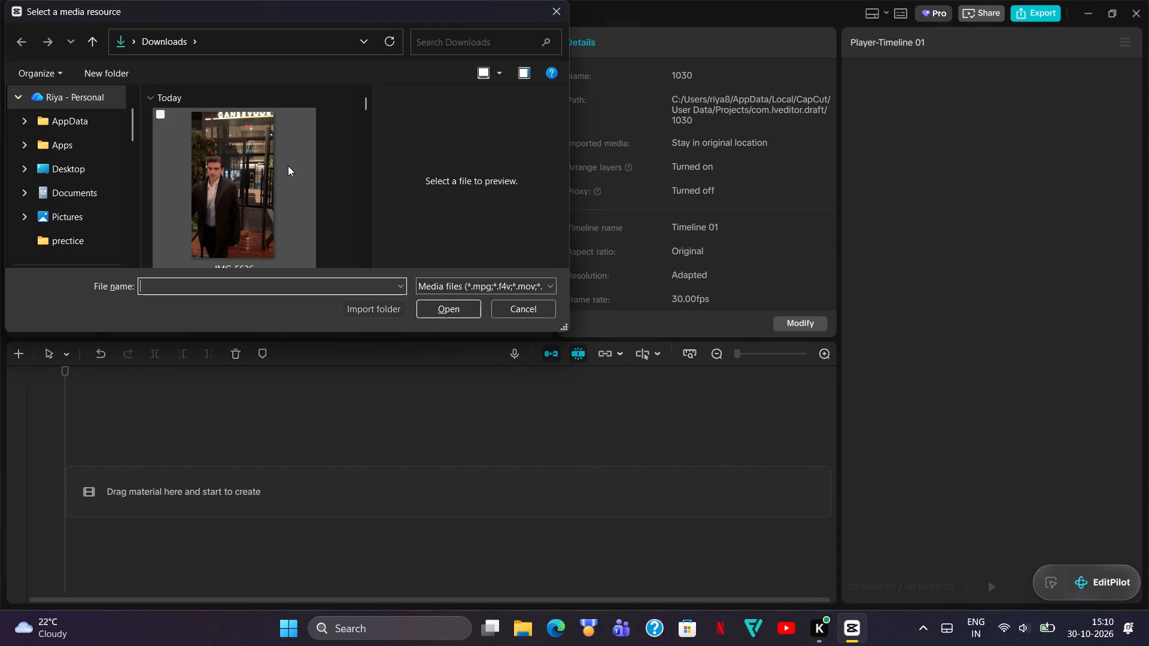
{"action": "scroll", "coordinate": [332, 156], "scroll_direction": "up", "scroll_amount": 4}
{"action": "scroll", "coordinate": [276, 180], "scroll_direction": "up", "scroll_amount": 6}
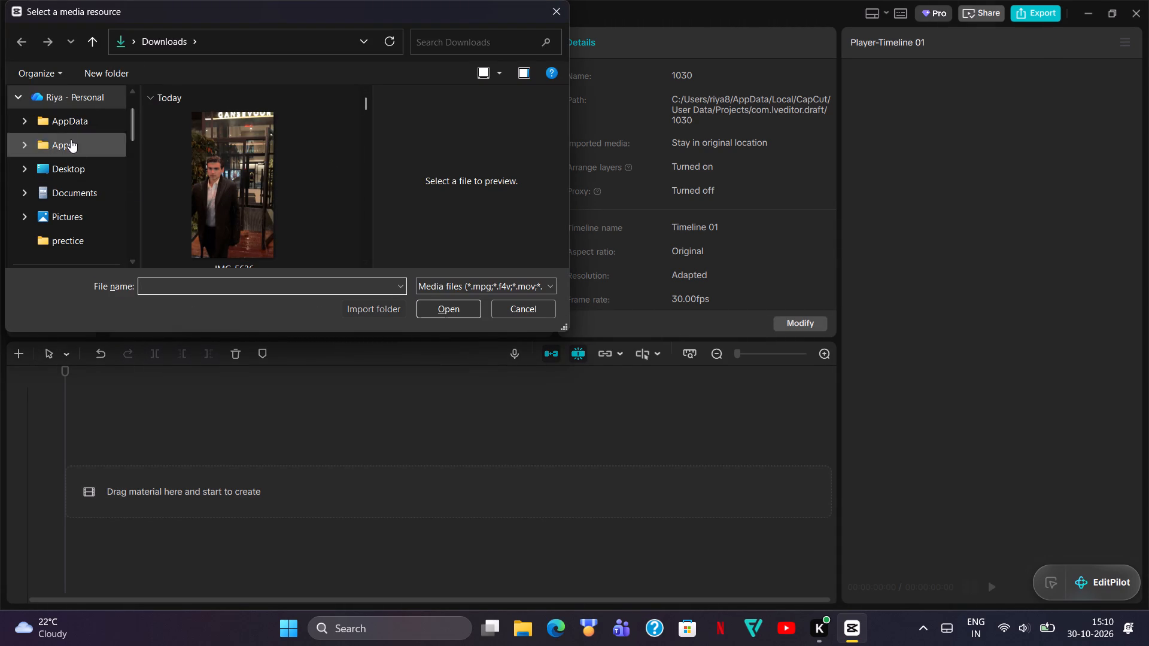
{"action": "scroll", "coordinate": [300, 141], "scroll_direction": "down", "scroll_amount": 5}
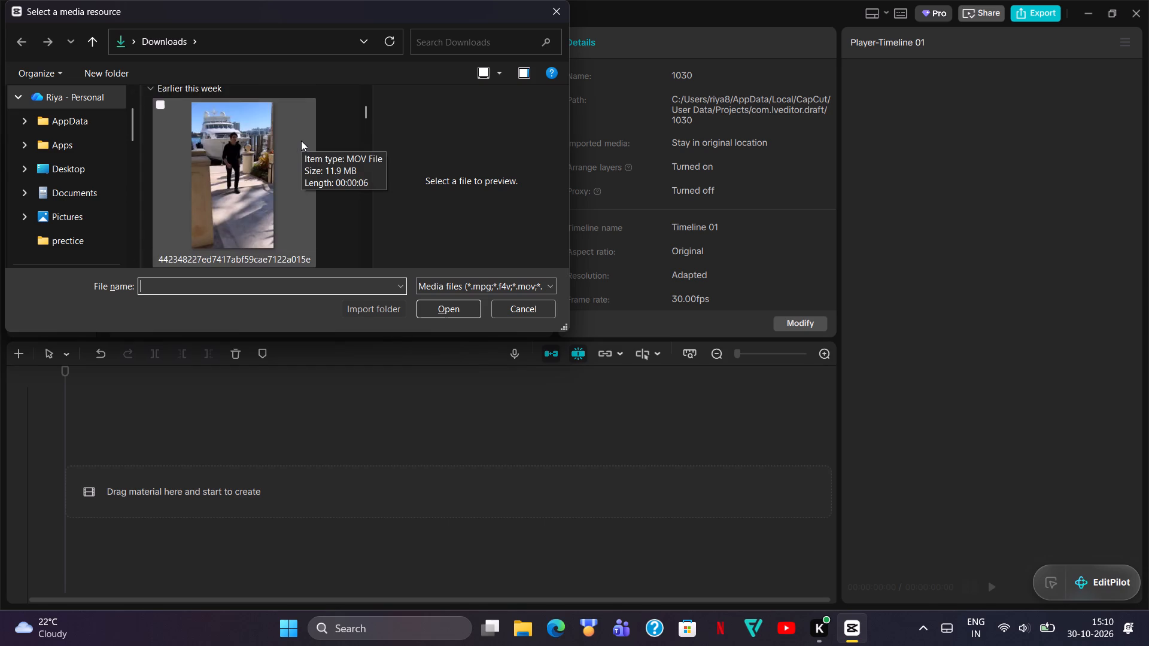
{"action": "scroll", "coordinate": [301, 140], "scroll_direction": "down", "scroll_amount": 4}
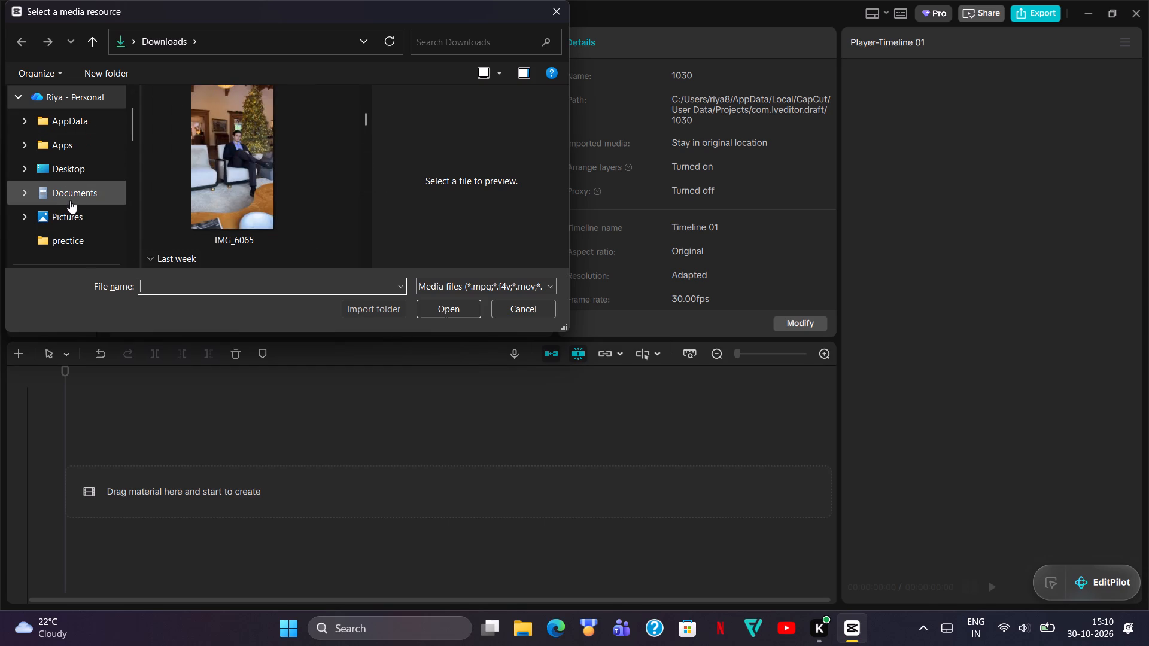
{"action": "left_click", "coordinate": [72, 192]}
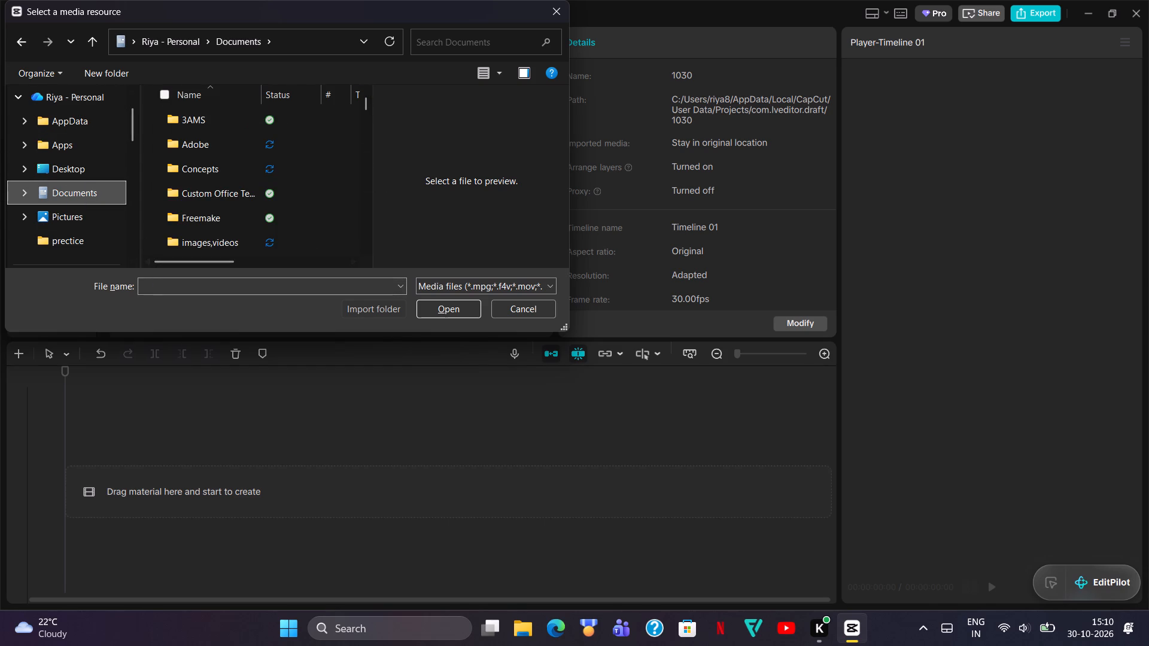
{"action": "left_click", "coordinate": [151, 285]}
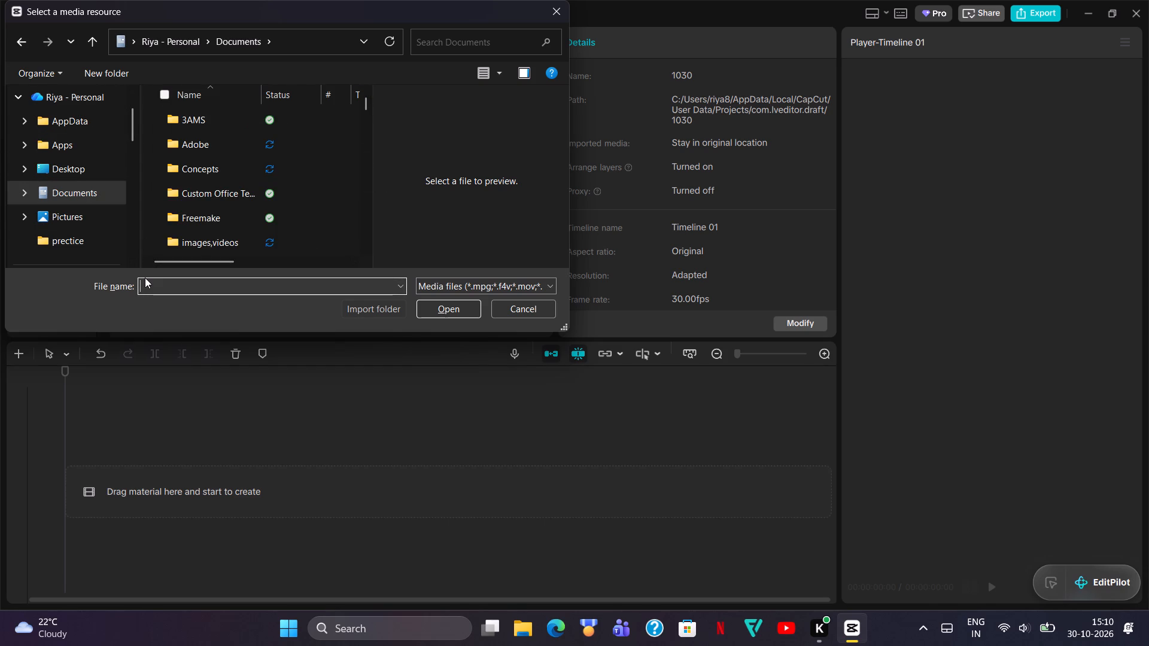
{"action": "type", "text": "riya"}
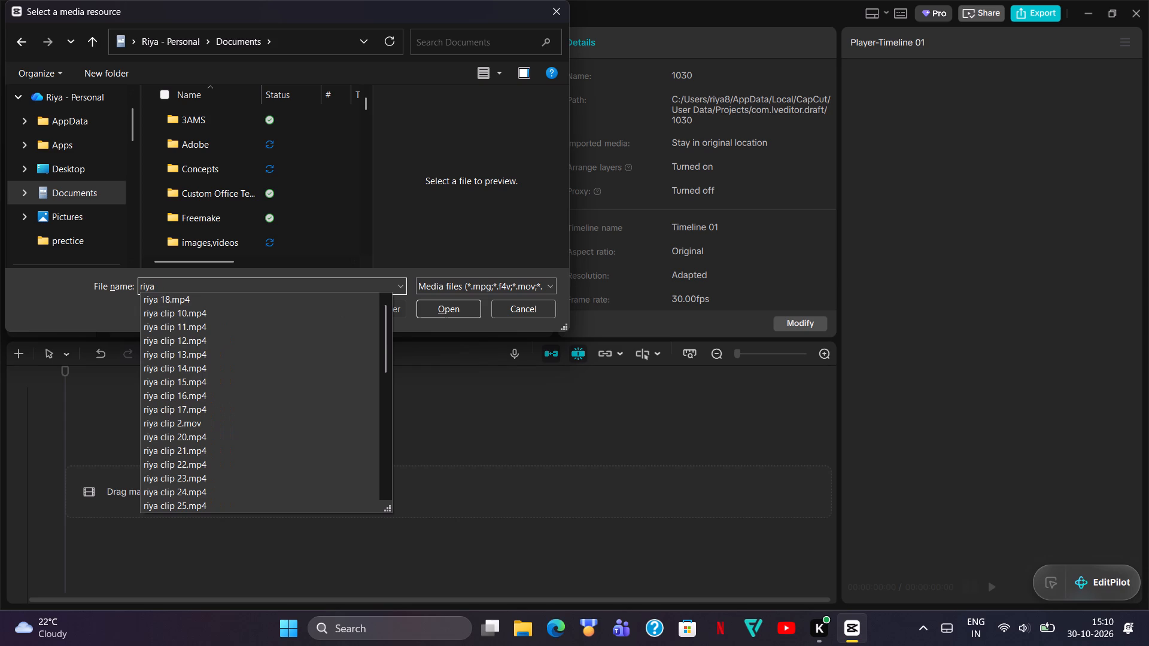
{"action": "key", "text": "space"}
{"action": "type", "text": "clip 3"}
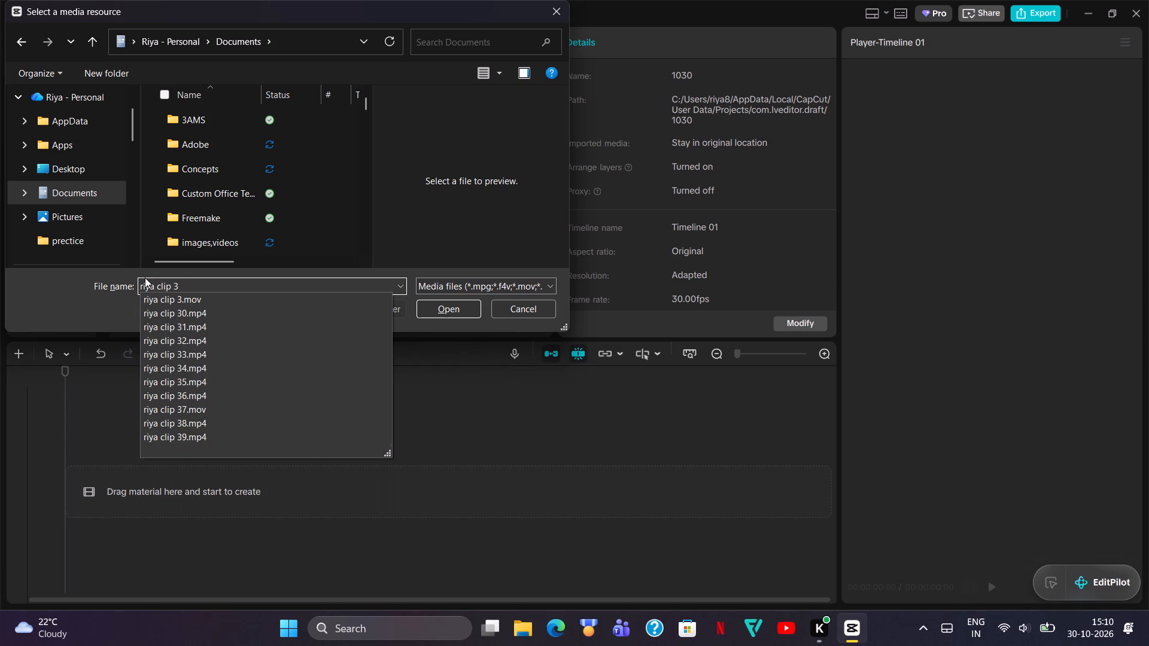
{"action": "key", "text": "9"}
{"action": "key", "text": "Return"}
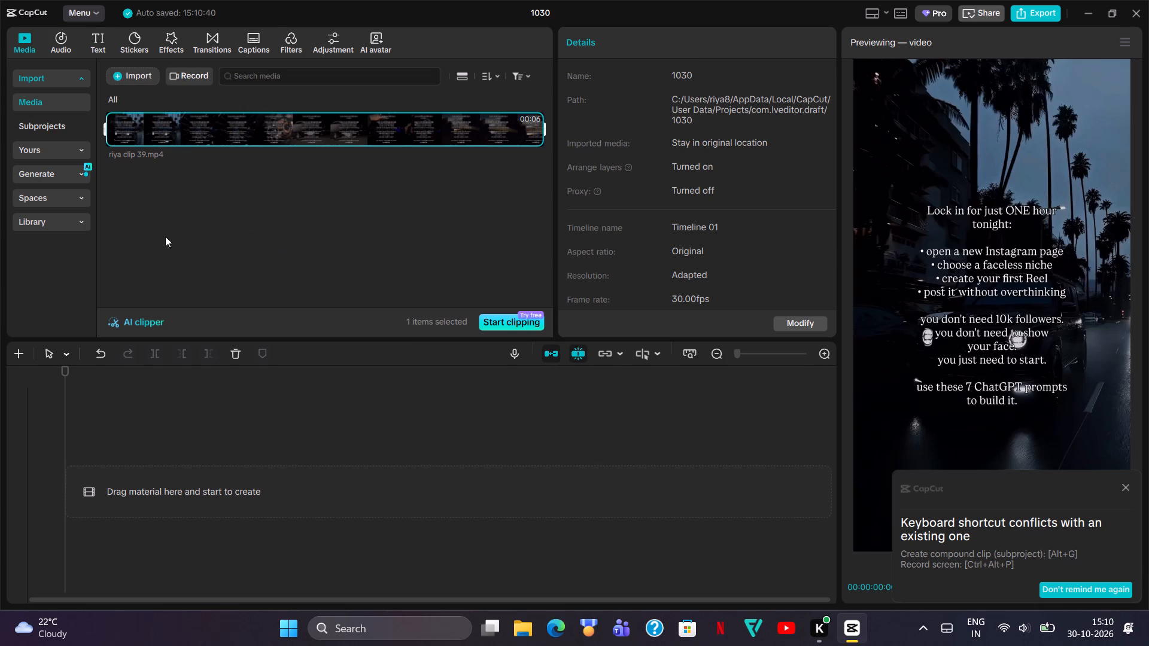
Import the IMG_5636 video from the Downloads folder into the project media.
{"action": "left_click", "coordinate": [121, 81]}
{"action": "left_click", "coordinate": [135, 105]}
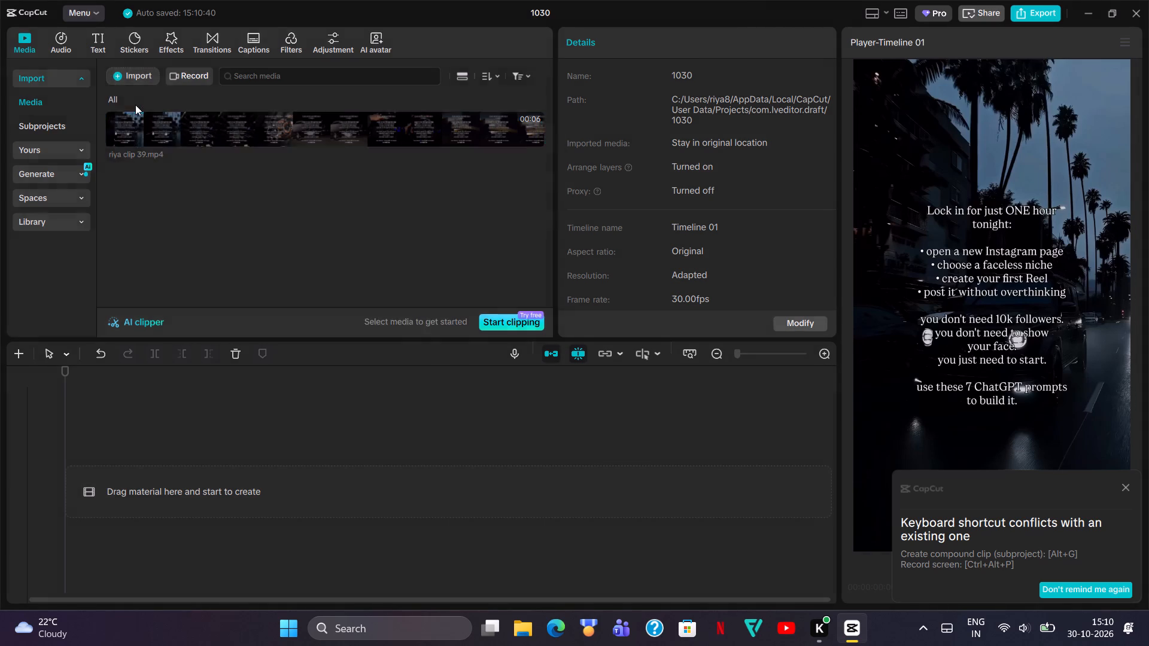
{"action": "left_click", "coordinate": [97, 248]}
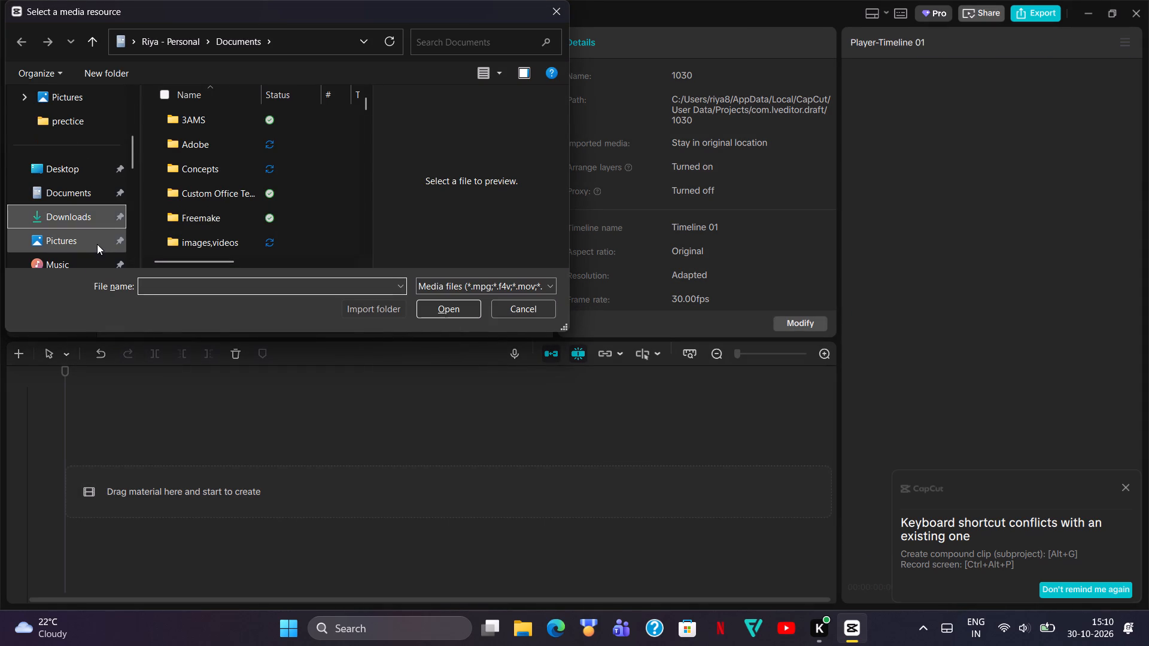
{"action": "scroll", "coordinate": [254, 196], "scroll_direction": "up", "scroll_amount": 4}
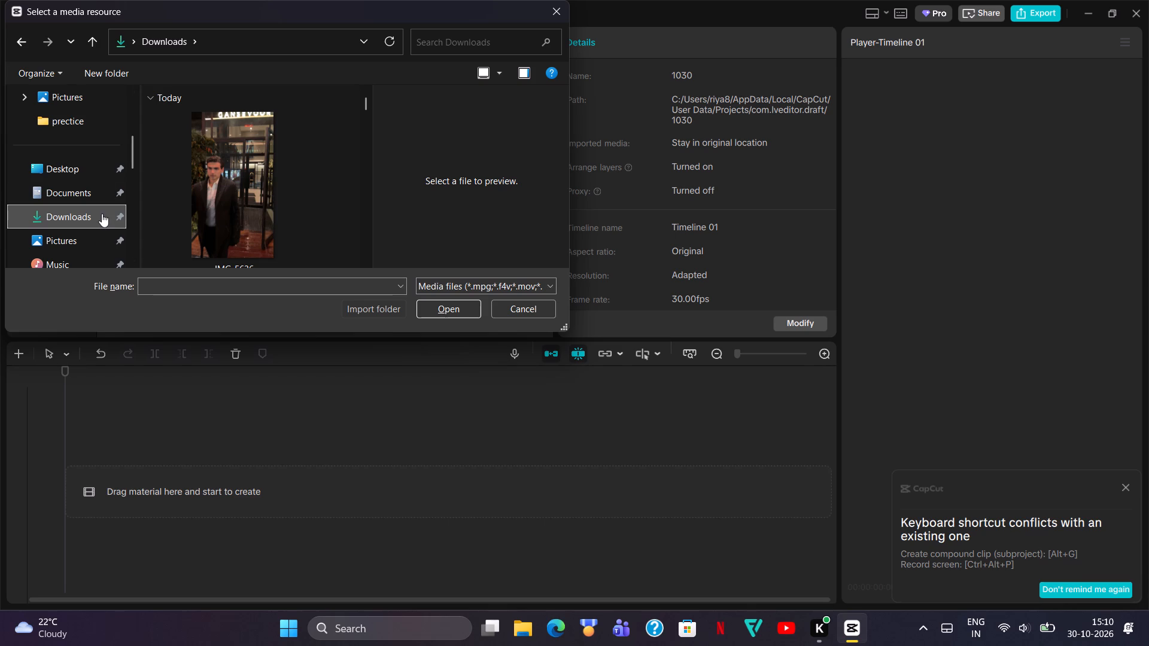
{"action": "scroll", "coordinate": [377, 187], "scroll_direction": "up", "scroll_amount": 5}
{"action": "scroll", "coordinate": [312, 174], "scroll_direction": "down", "scroll_amount": 1}
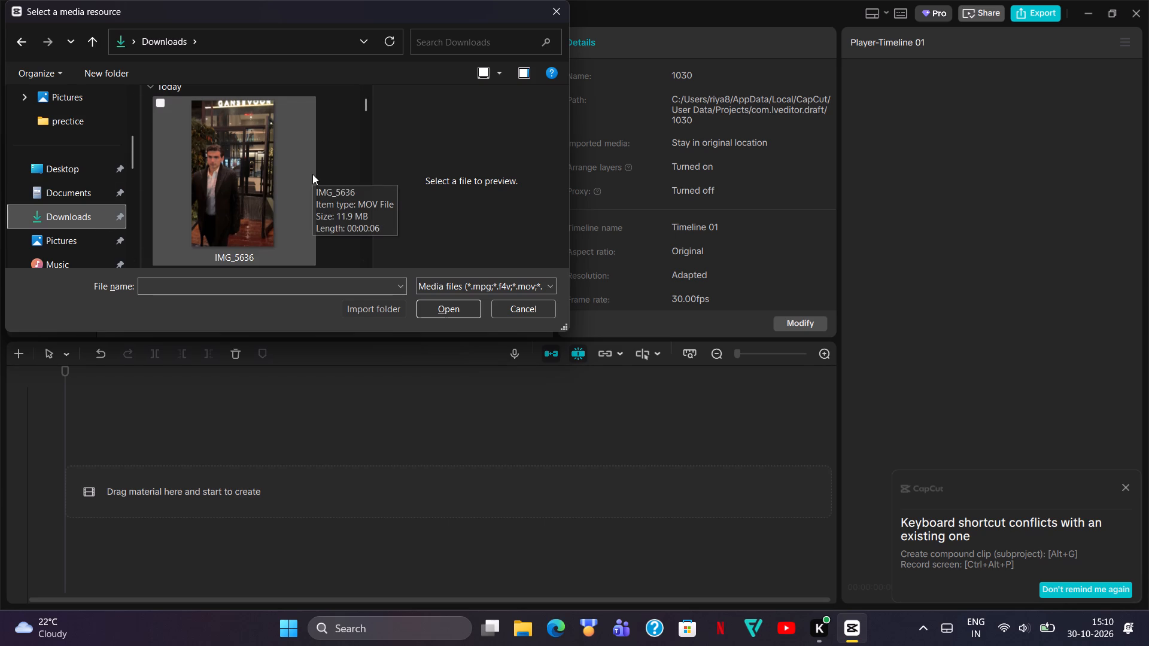
{"action": "scroll", "coordinate": [312, 174], "scroll_direction": "down", "scroll_amount": 2}
{"action": "scroll", "coordinate": [312, 174], "scroll_direction": "up", "scroll_amount": 9}
{"action": "left_click", "coordinate": [251, 172]}
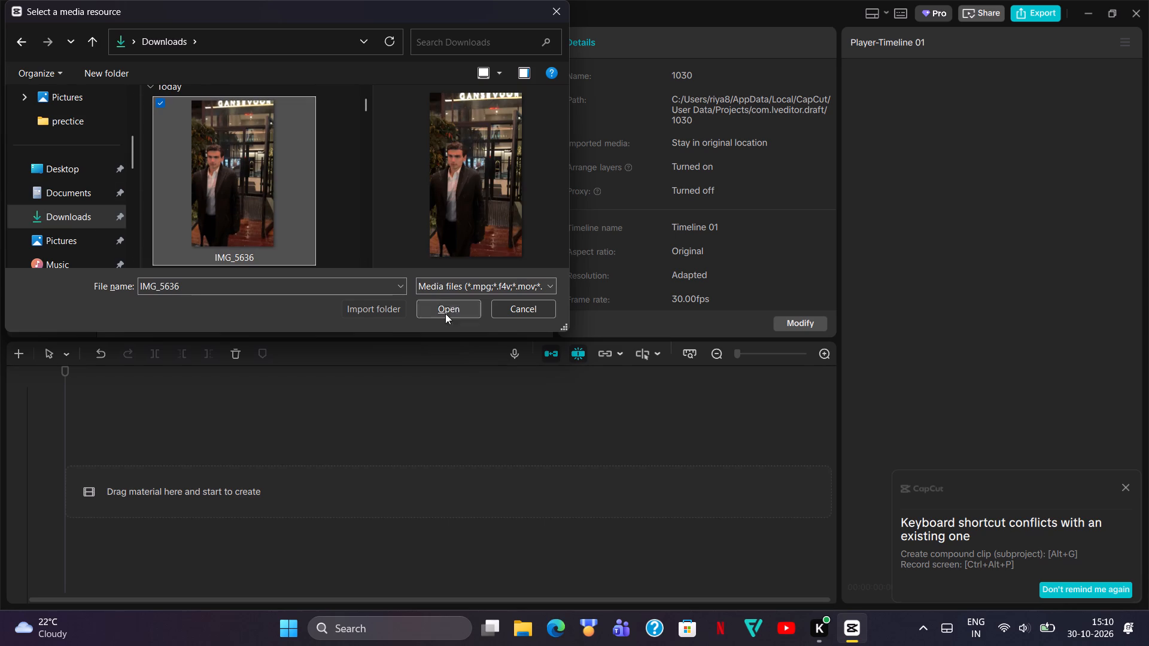
{"action": "left_click", "coordinate": [446, 312]}
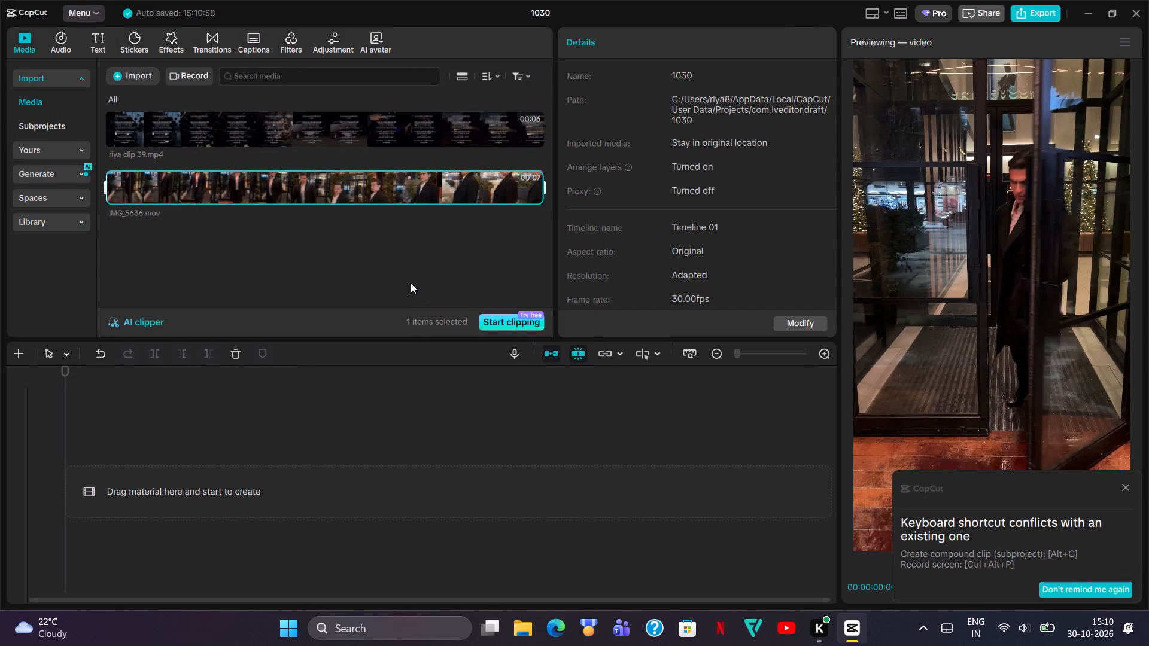
Place riya clip 39.mp4 at the start of the main timeline track.
{"action": "left_click", "coordinate": [333, 180]}
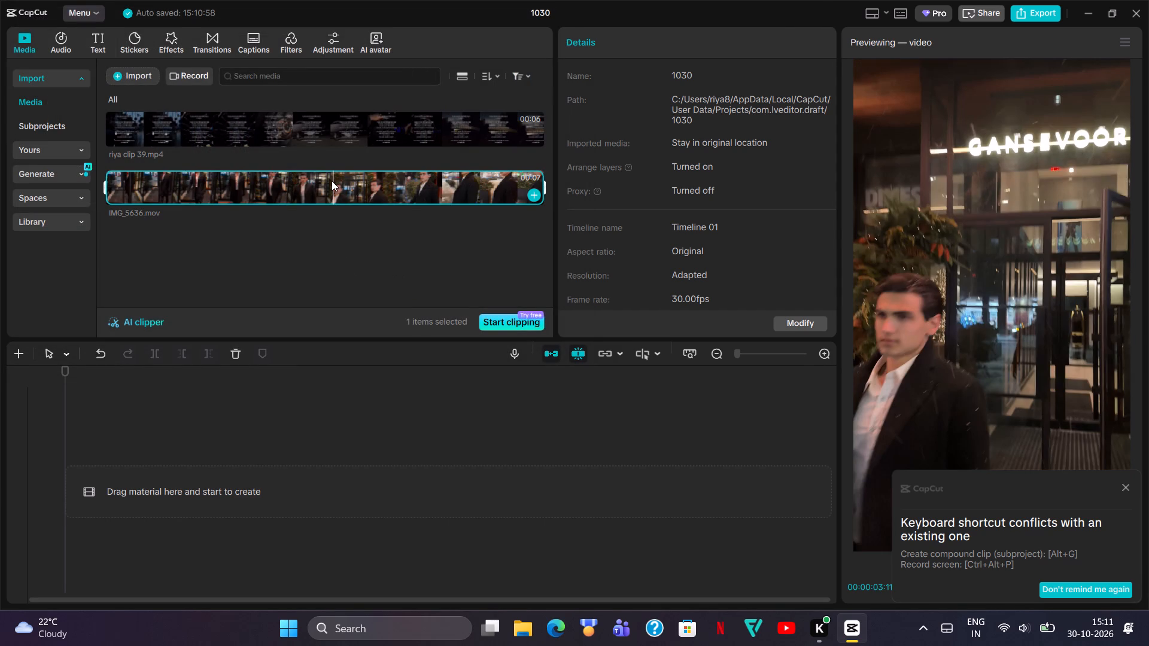
{"action": "left_click_drag", "start_coordinate": [355, 125], "coordinate": [355, 126]}
{"action": "left_click_drag", "start_coordinate": [355, 126], "coordinate": [135, 482]}
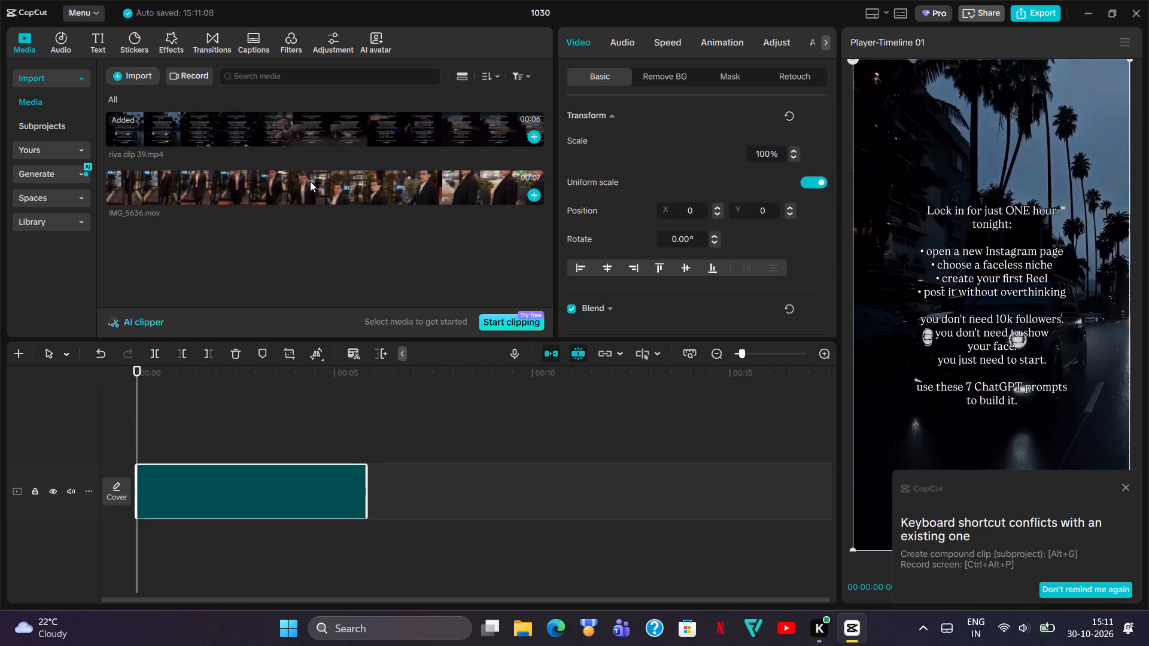
Place IMG_5636.mov at the start of a new track above riya clip 39.mp4.
{"action": "left_click_drag", "start_coordinate": [309, 180], "coordinate": [131, 422]}
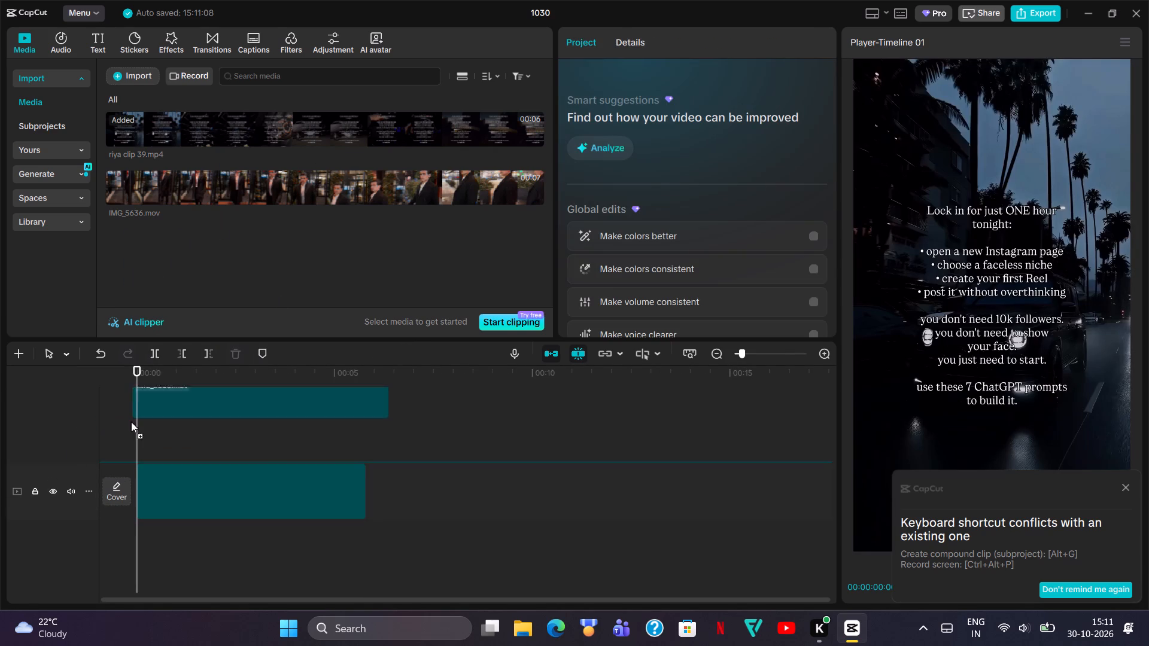
{"action": "left_click_drag", "start_coordinate": [131, 422], "coordinate": [131, 440]}
{"action": "left_click_drag", "start_coordinate": [140, 381], "coordinate": [133, 382]}
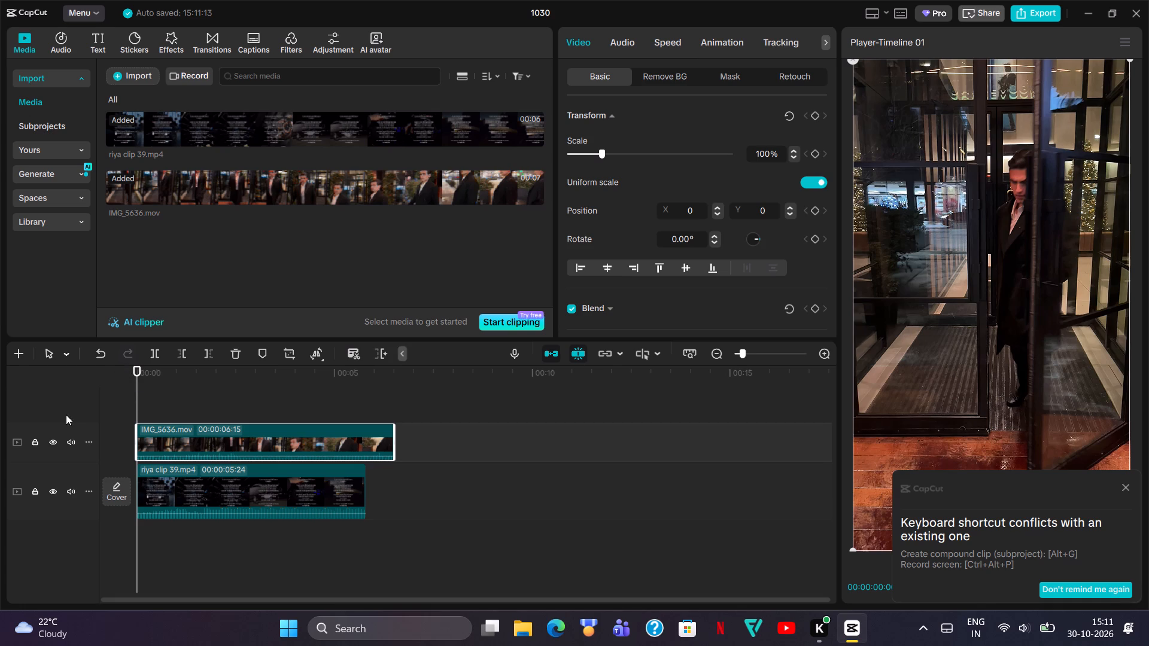
Mute the track holding IMG_5636.mov.
{"action": "left_click", "coordinate": [68, 445]}
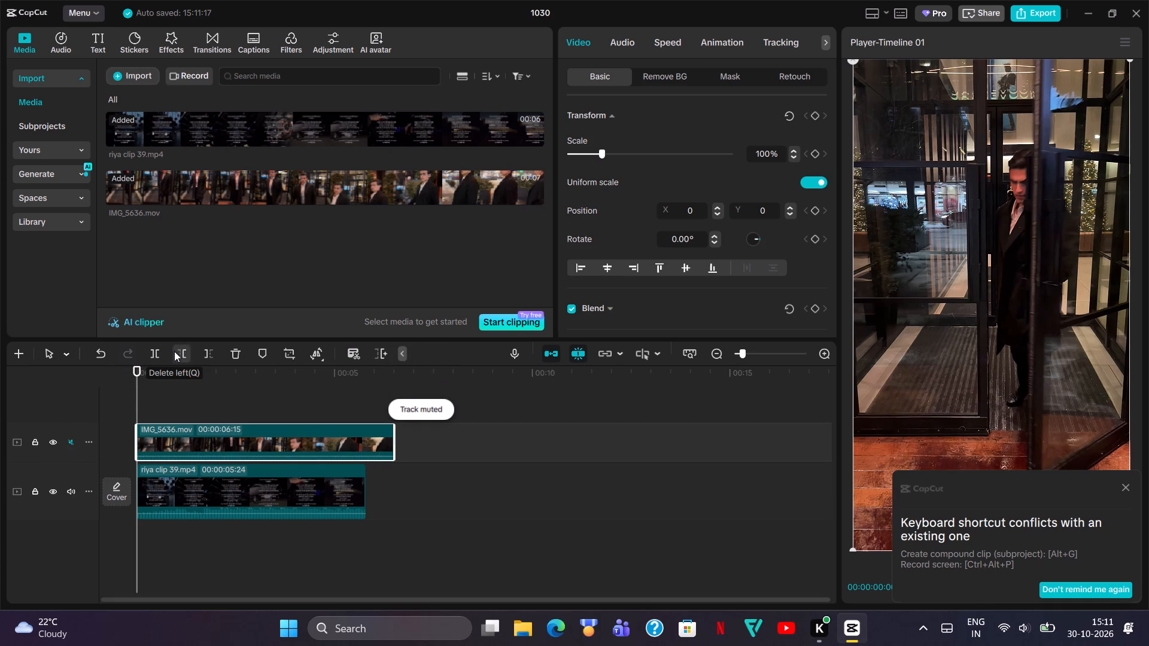
Extend the main track with a second piece of riya clip 39.mp4, ending at the same time as IMG_5636.mov.
{"action": "key", "text": "space"}
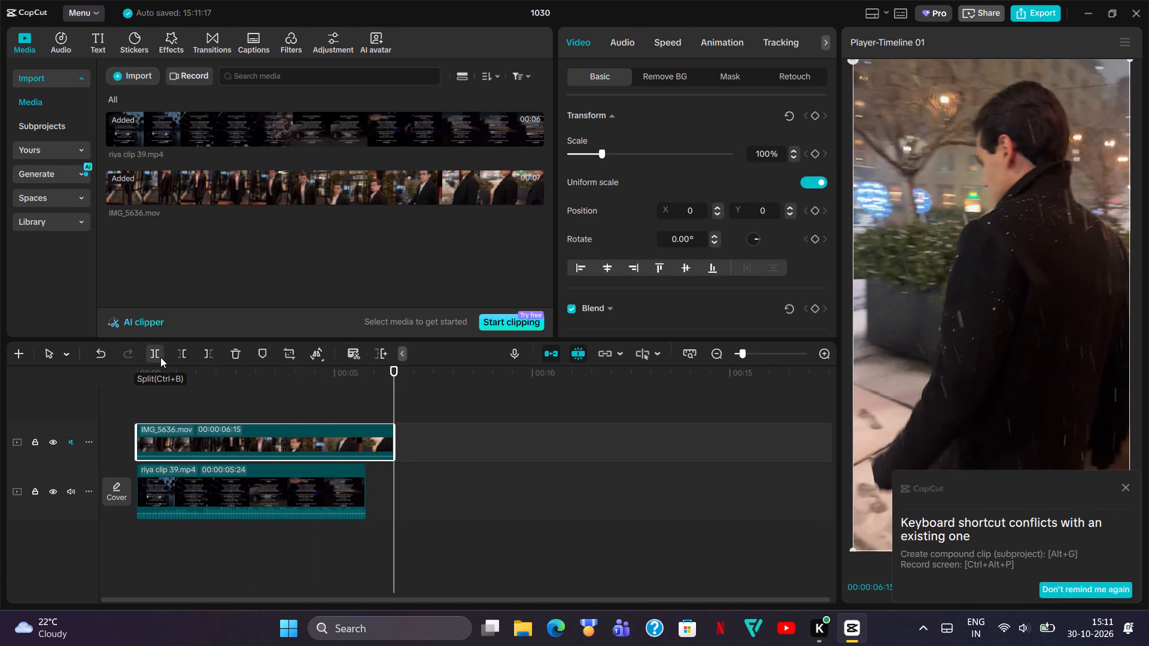
{"action": "right_click", "coordinate": [256, 477]}
{"action": "left_click", "coordinate": [344, 52]}
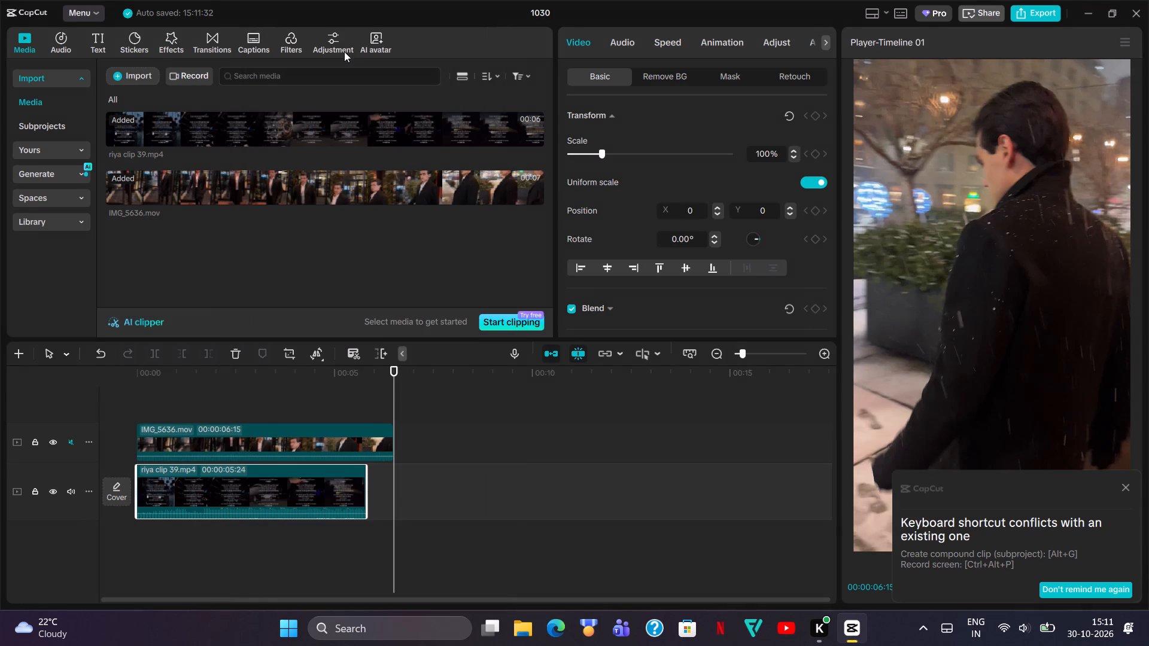
Paste a copy of riya clip 39.mp4 and place it directly after the first one on the main track.
{"action": "left_click", "coordinate": [431, 499]}
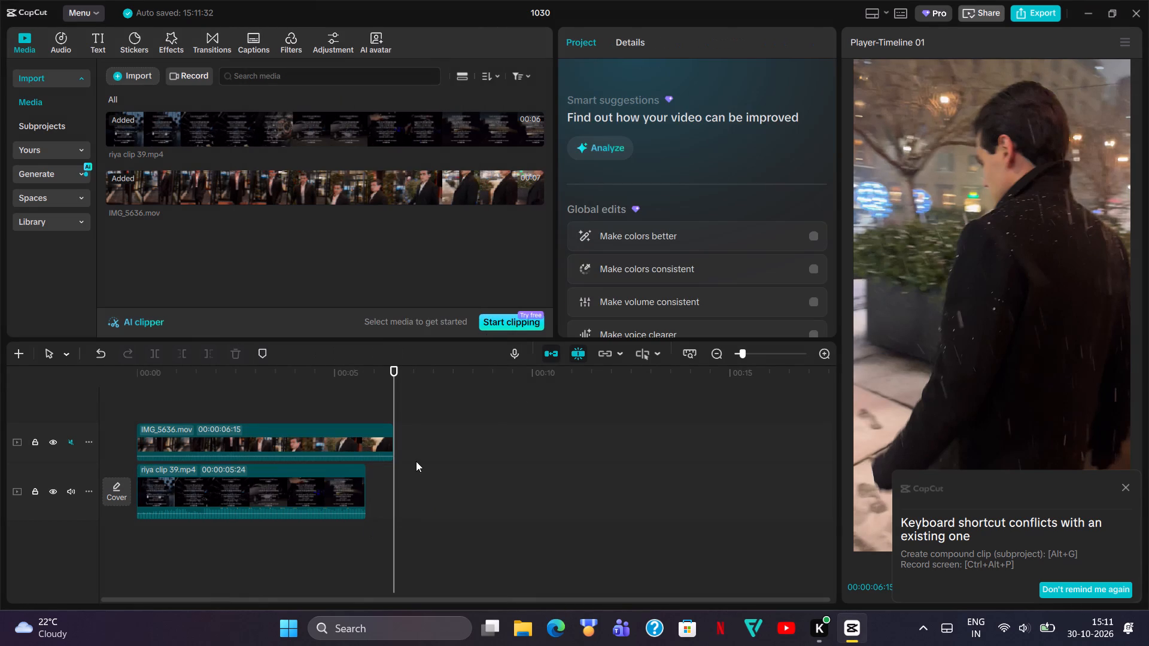
{"action": "key", "text": "ctrl+v"}
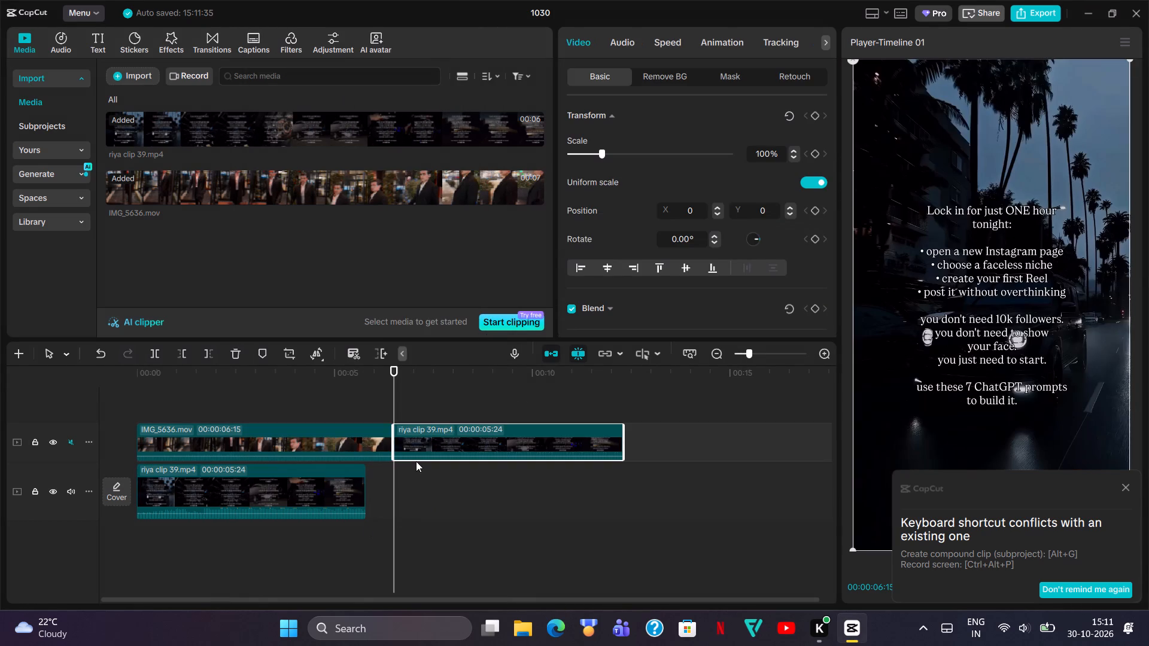
{"action": "left_click_drag", "start_coordinate": [416, 442], "coordinate": [409, 453]}
{"action": "left_click_drag", "start_coordinate": [409, 453], "coordinate": [386, 496]}
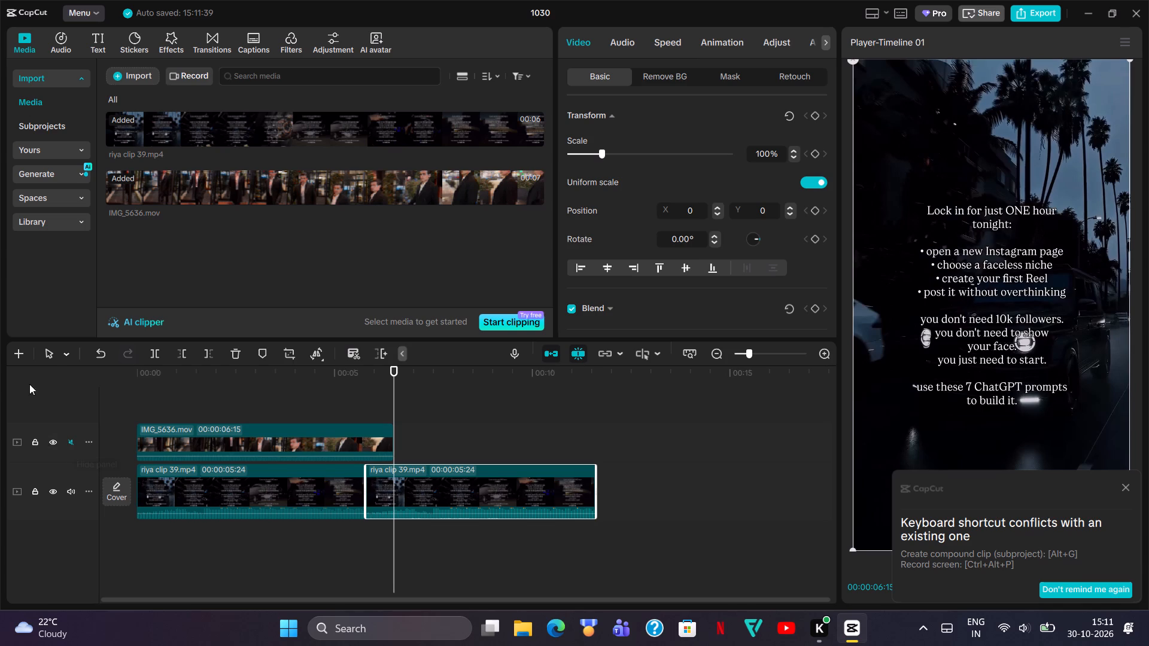
Split the second riya clip 39.mp4 where IMG_5636.mov ends and delete the portion beyond that point.
{"action": "left_click", "coordinate": [69, 356]}
{"action": "left_click", "coordinate": [80, 398]}
{"action": "left_click_drag", "start_coordinate": [401, 481], "coordinate": [396, 478]}
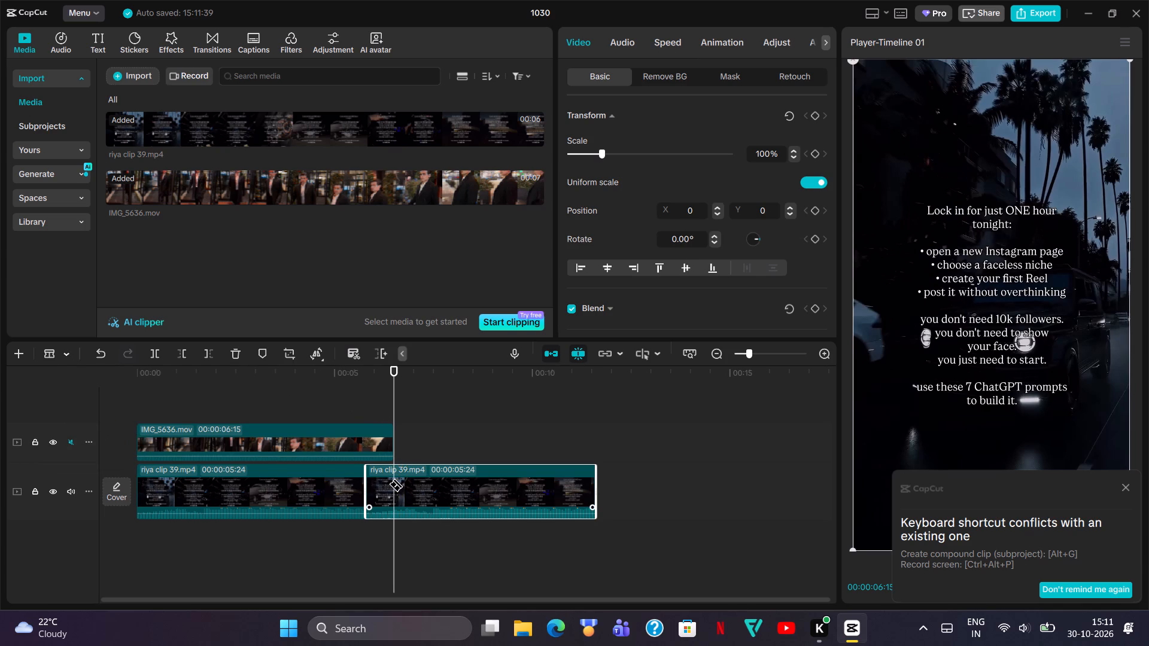
{"action": "left_click_drag", "start_coordinate": [396, 478], "coordinate": [396, 479]}
{"action": "left_click", "coordinate": [396, 479]}
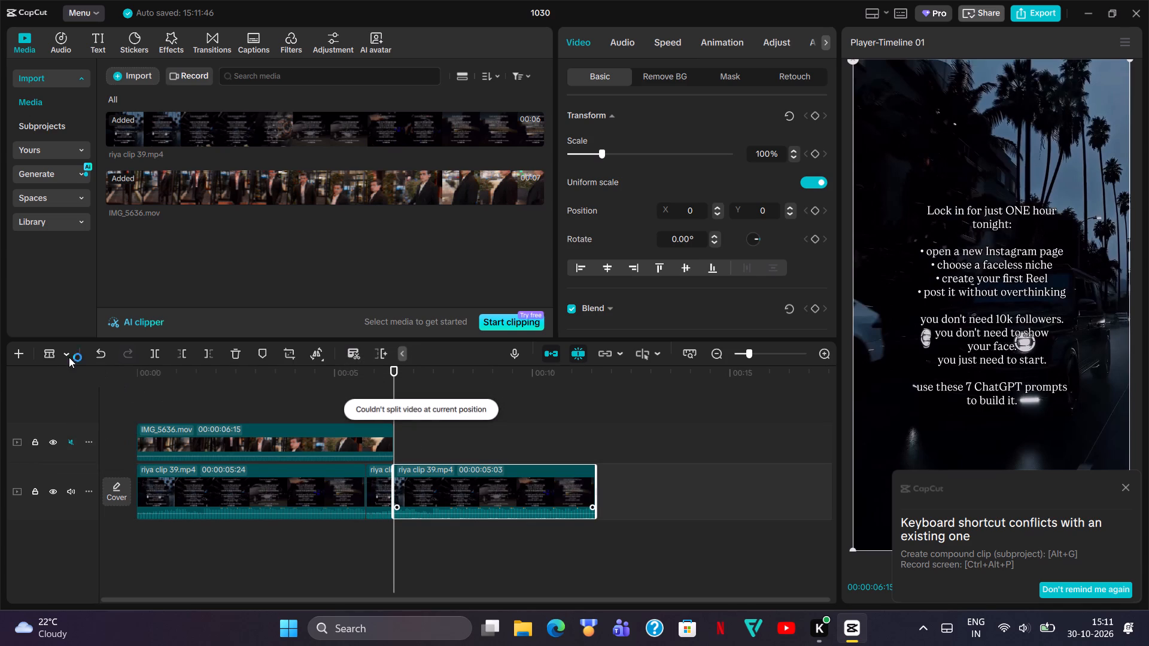
{"action": "left_click", "coordinate": [68, 357]}
{"action": "left_click", "coordinate": [73, 376]}
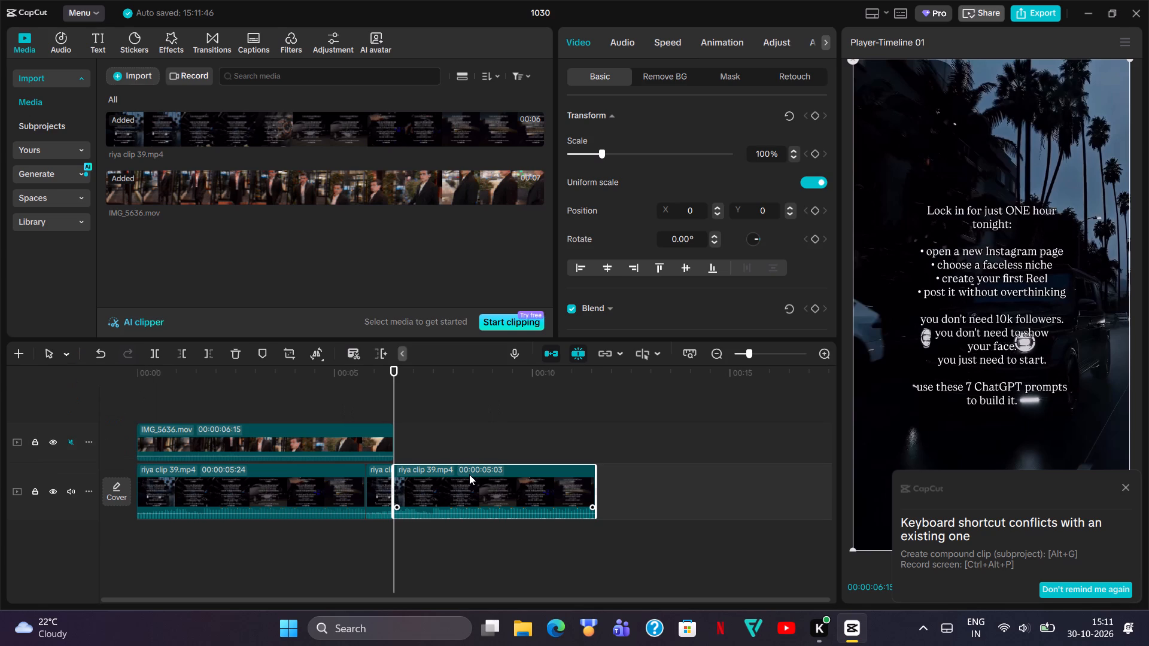
{"action": "left_click", "coordinate": [469, 474]}
{"action": "key", "text": "Delete"}
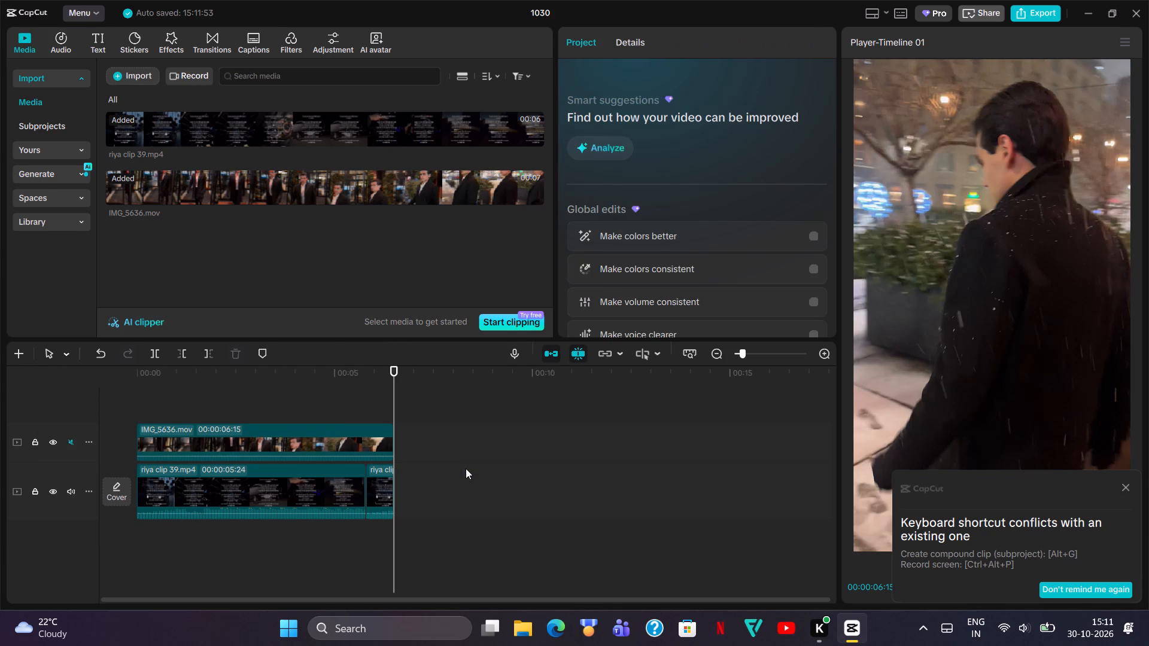
Return the playhead to the start of the timeline.
{"action": "left_click", "coordinate": [152, 408]}
{"action": "left_click_drag", "start_coordinate": [152, 409], "coordinate": [0, 447]}
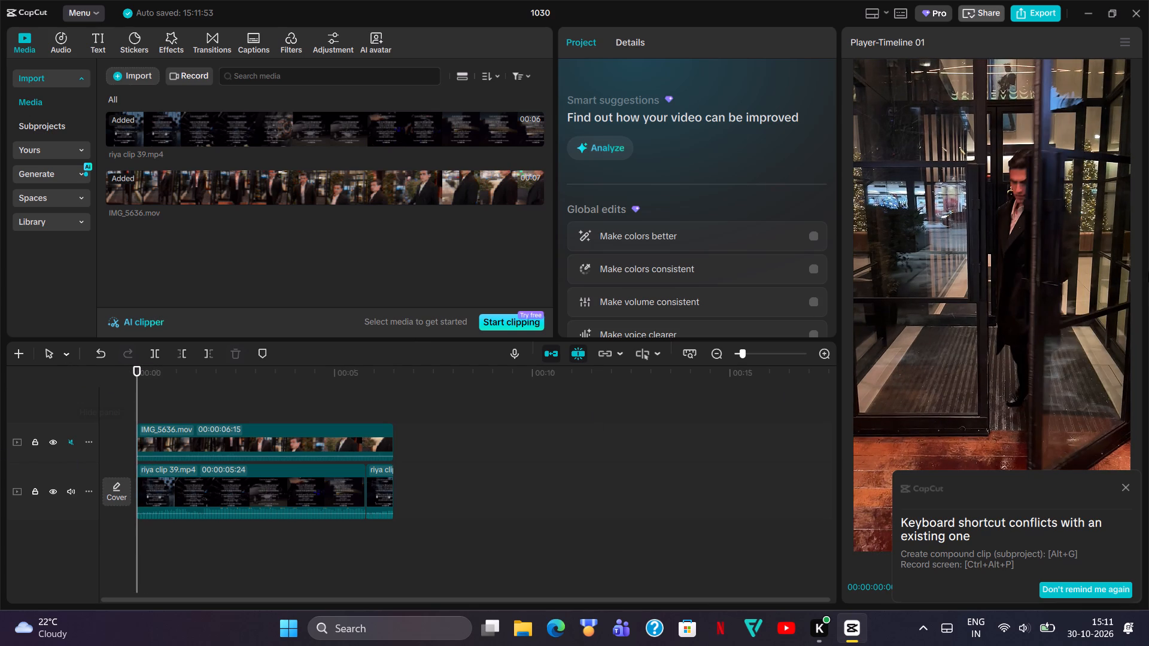
Play the timeline from the start to review the two tracks.
{"action": "left_click", "coordinate": [827, 357]}
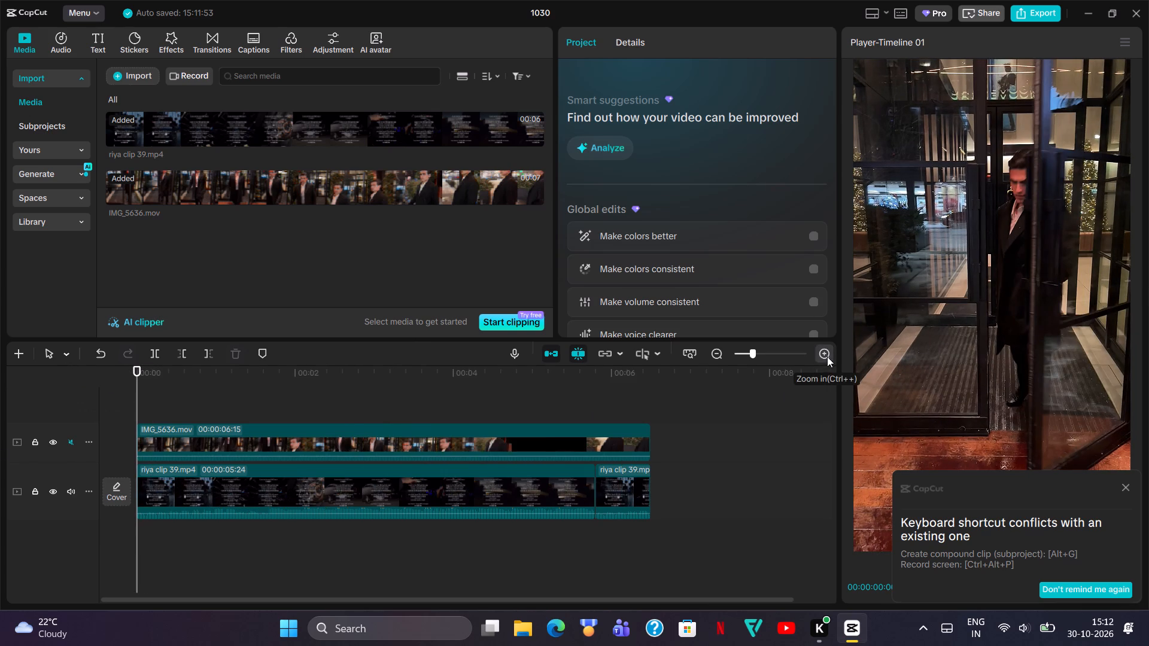
{"action": "key", "text": "space"}
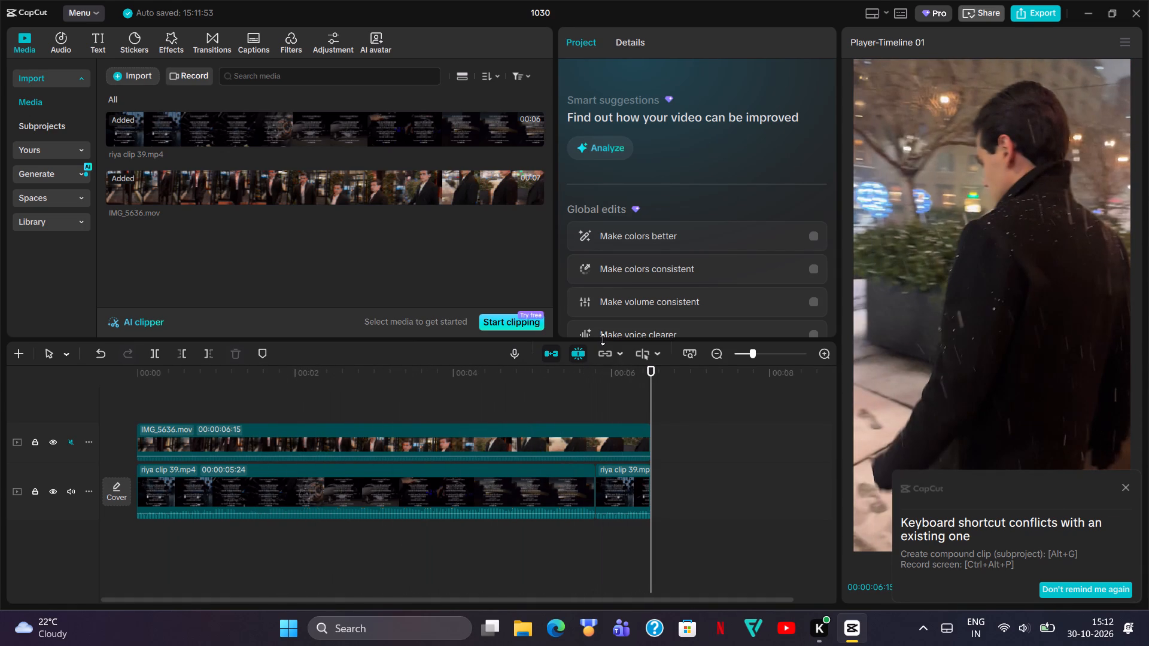
Replay the timeline from the start through to the end to review both tracks together.
{"action": "left_click", "coordinate": [157, 401]}
{"action": "left_click_drag", "start_coordinate": [157, 401], "coordinate": [0, 404]}
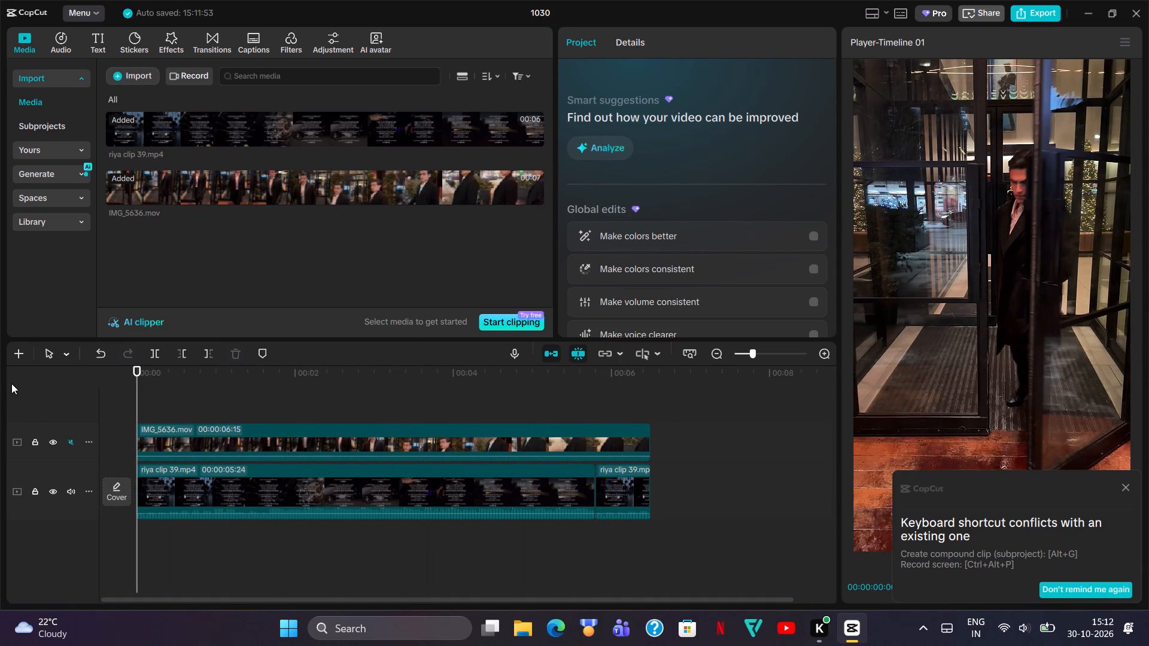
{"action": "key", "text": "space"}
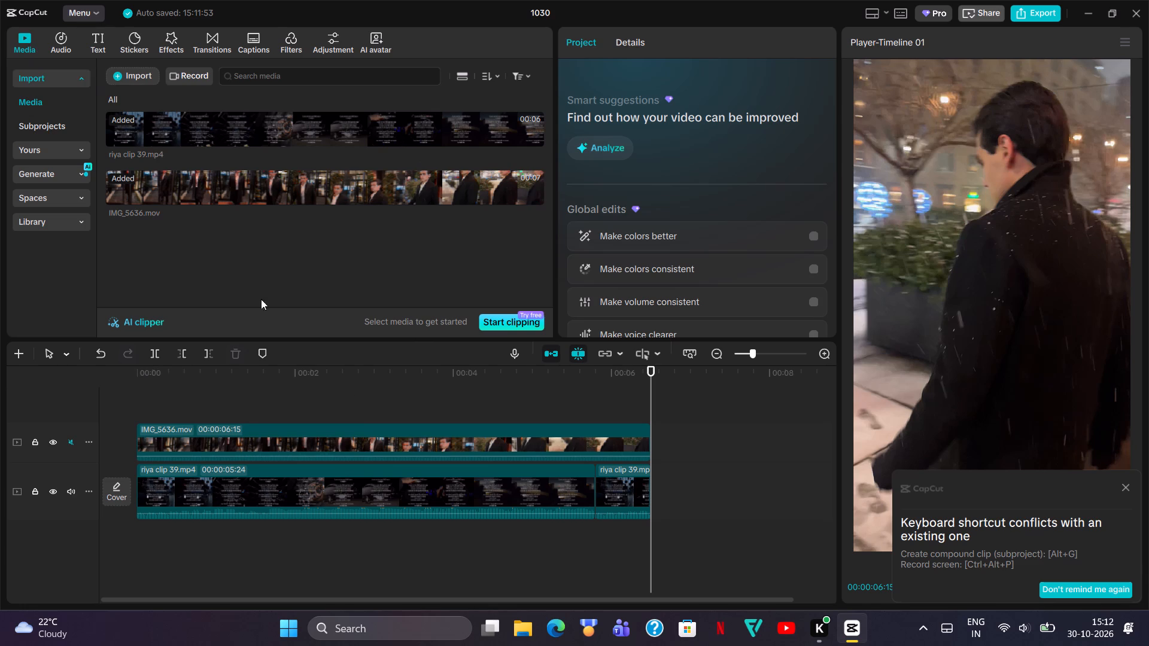
Preview the source riya clip 39.mp4 from the imported media and pause it at 00:00:01:09.
{"action": "left_click", "coordinate": [290, 132]}
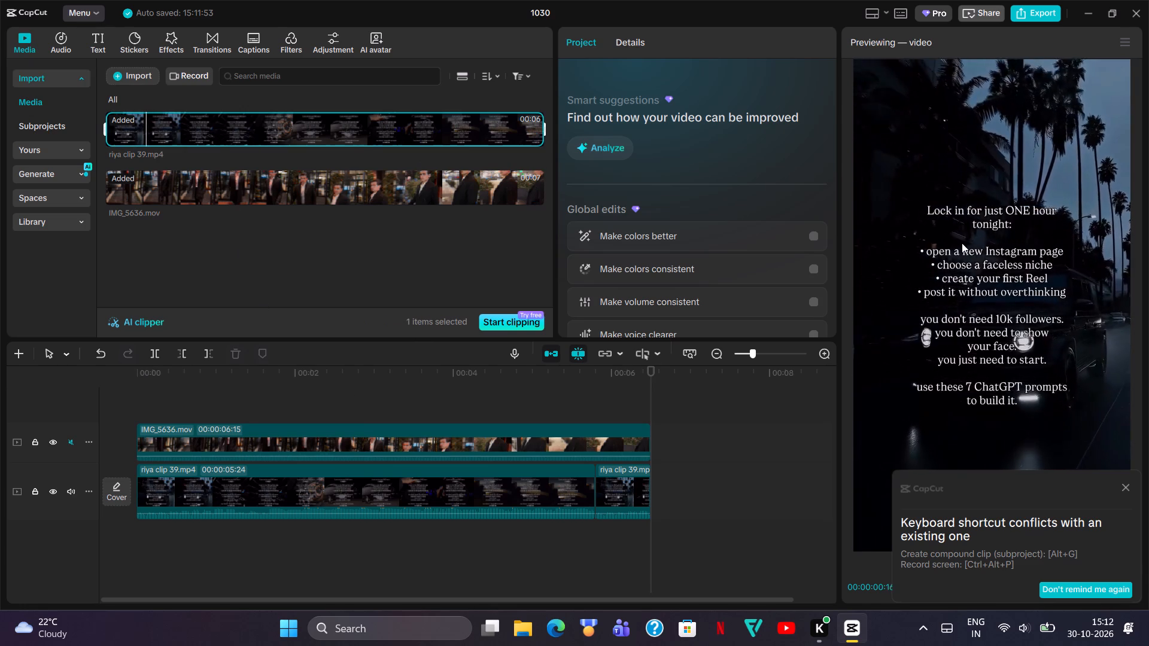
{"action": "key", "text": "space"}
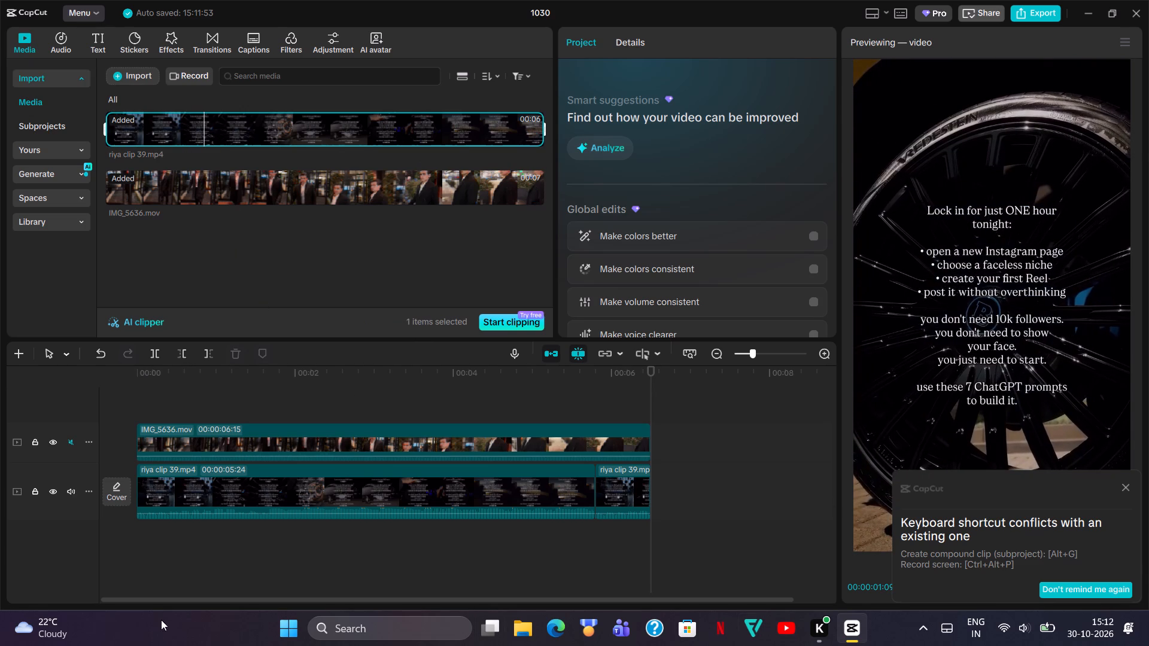
Open the Snipping Tool app while the paused riya clip 39.mp4 preview stays on screen.
{"action": "left_click", "coordinate": [293, 641]}
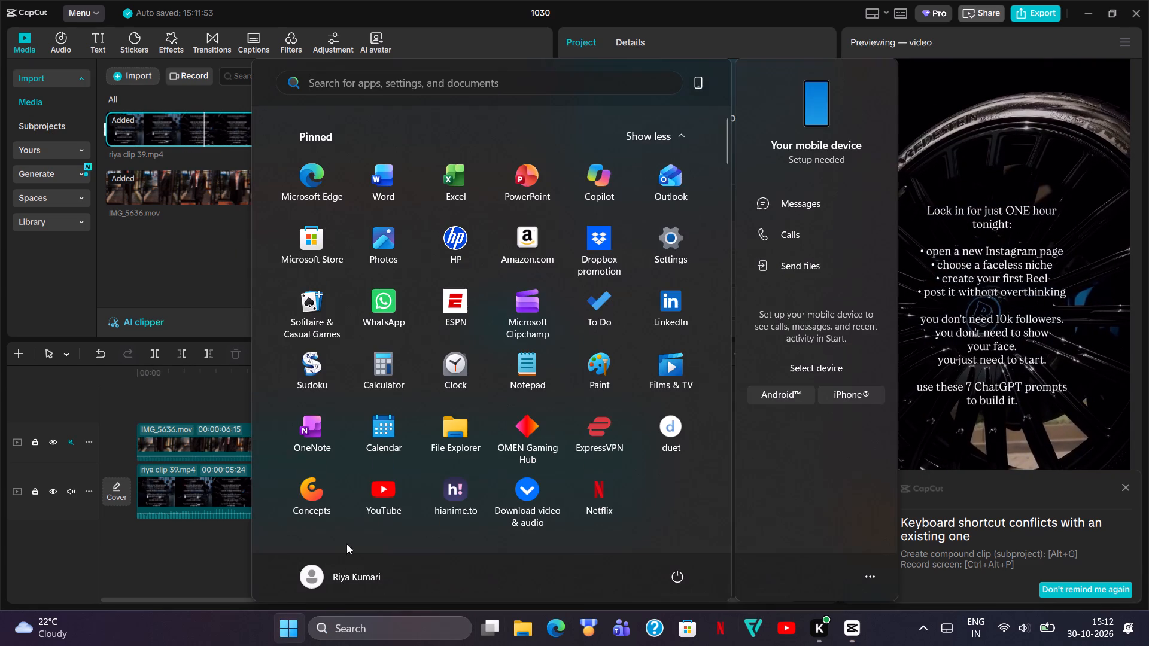
{"action": "left_click", "coordinate": [430, 78]}
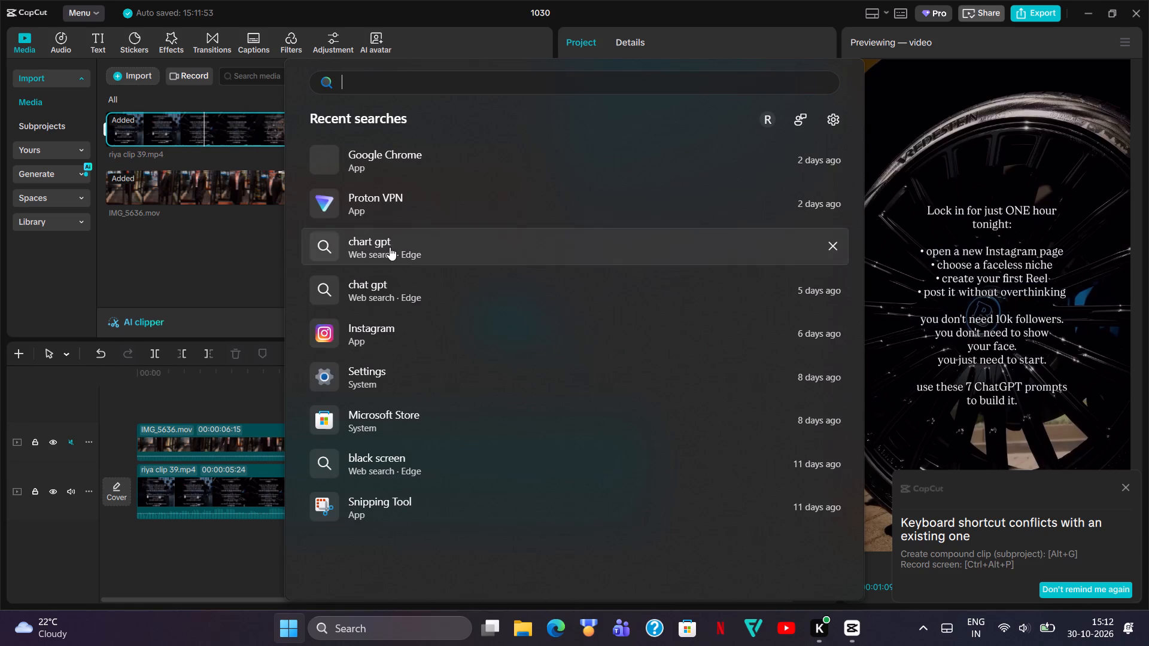
{"action": "left_click", "coordinate": [405, 498]}
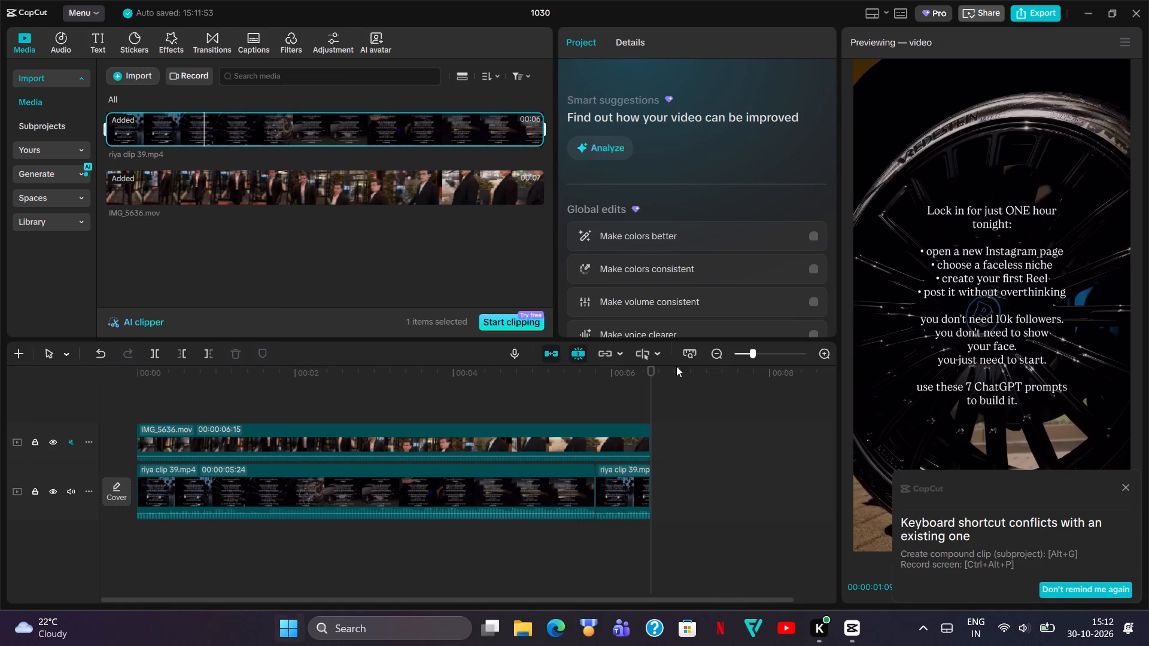
Capture the overlay text in the riya clip 39.mp4 preview with the Snipping Tool.
{"action": "left_click", "coordinate": [890, 181]}
{"action": "left_click", "coordinate": [890, 181]}
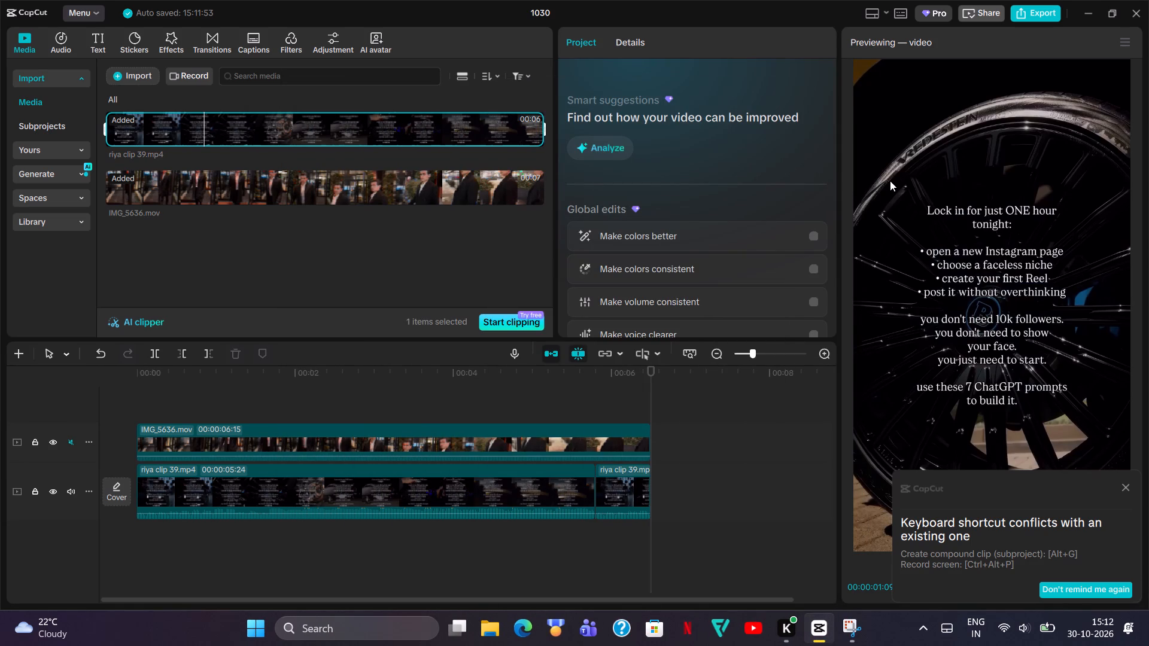
{"action": "left_click_drag", "start_coordinate": [890, 181], "coordinate": [930, 218]}
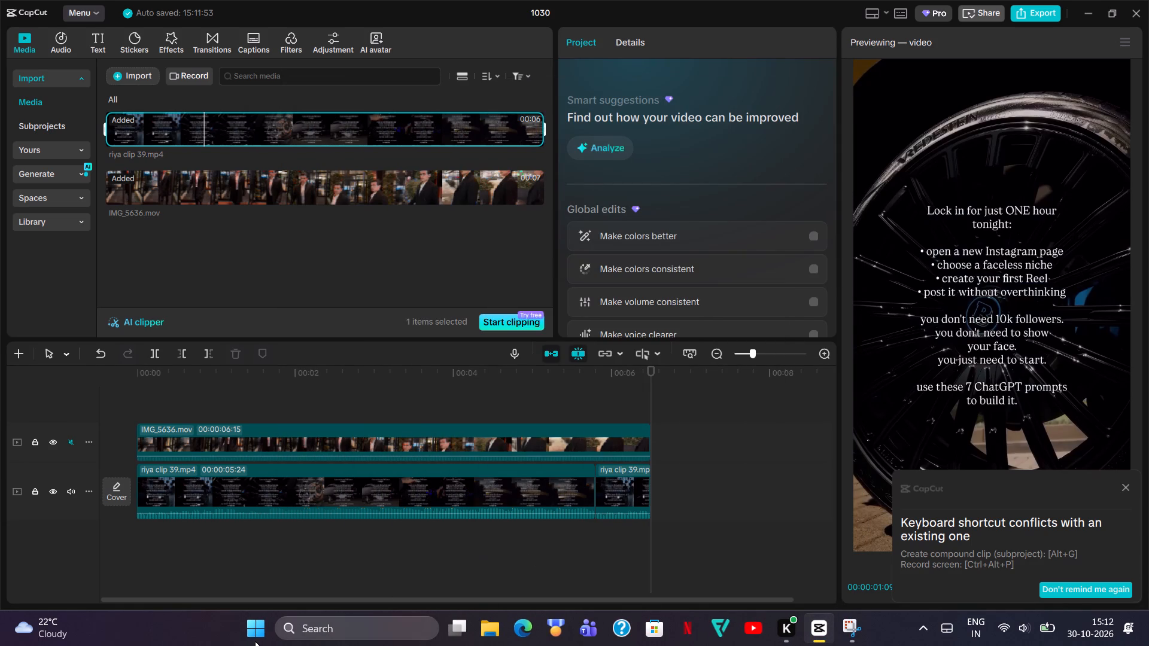
Capture the full overlay text block in the riya clip 39.mp4 preview with the Snipping Tool's text extractor.
{"action": "left_click", "coordinate": [255, 641]}
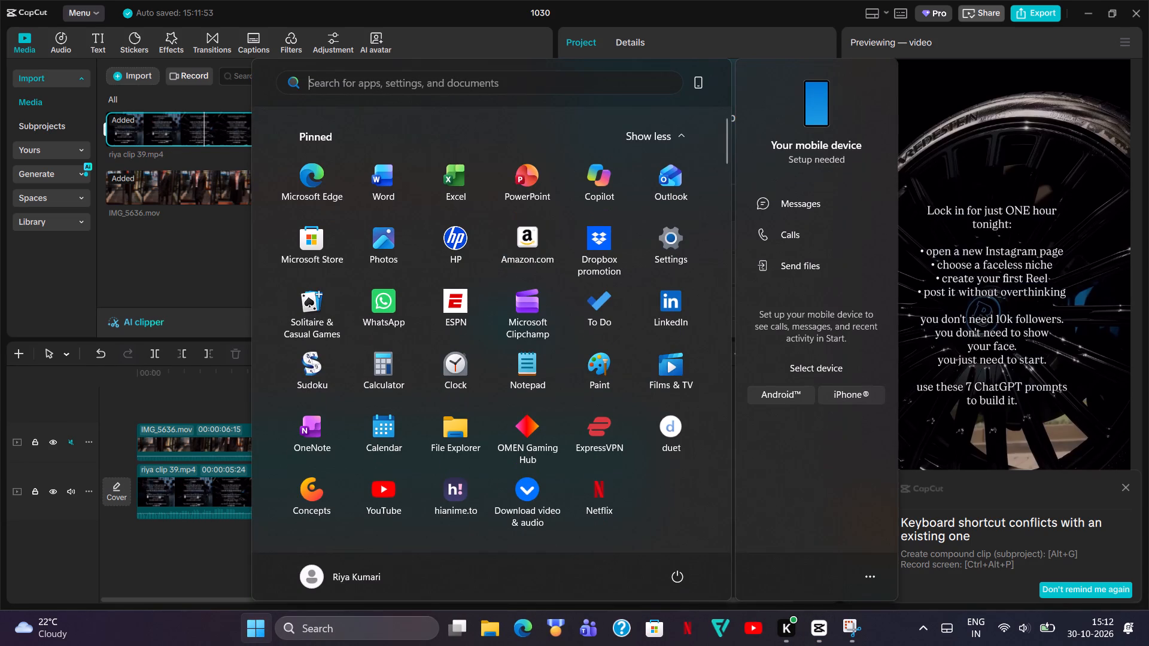
{"action": "left_click", "coordinate": [438, 89]}
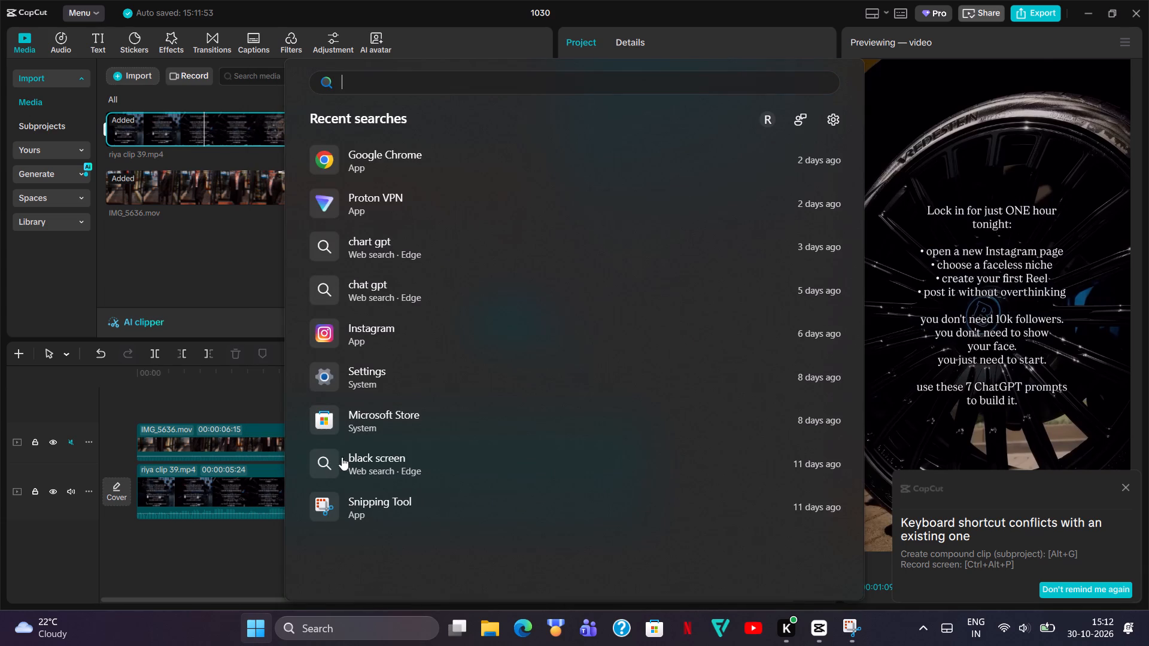
{"action": "left_click", "coordinate": [367, 511]}
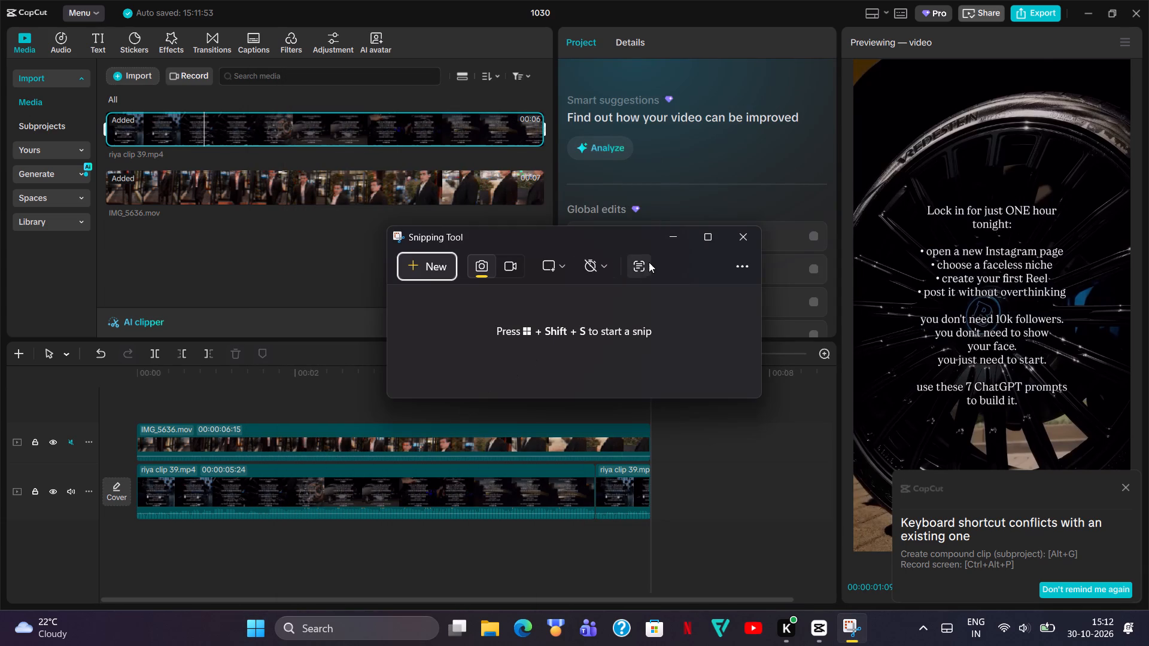
{"action": "left_click", "coordinate": [644, 272]}
{"action": "left_click_drag", "start_coordinate": [884, 166], "coordinate": [1094, 434]}
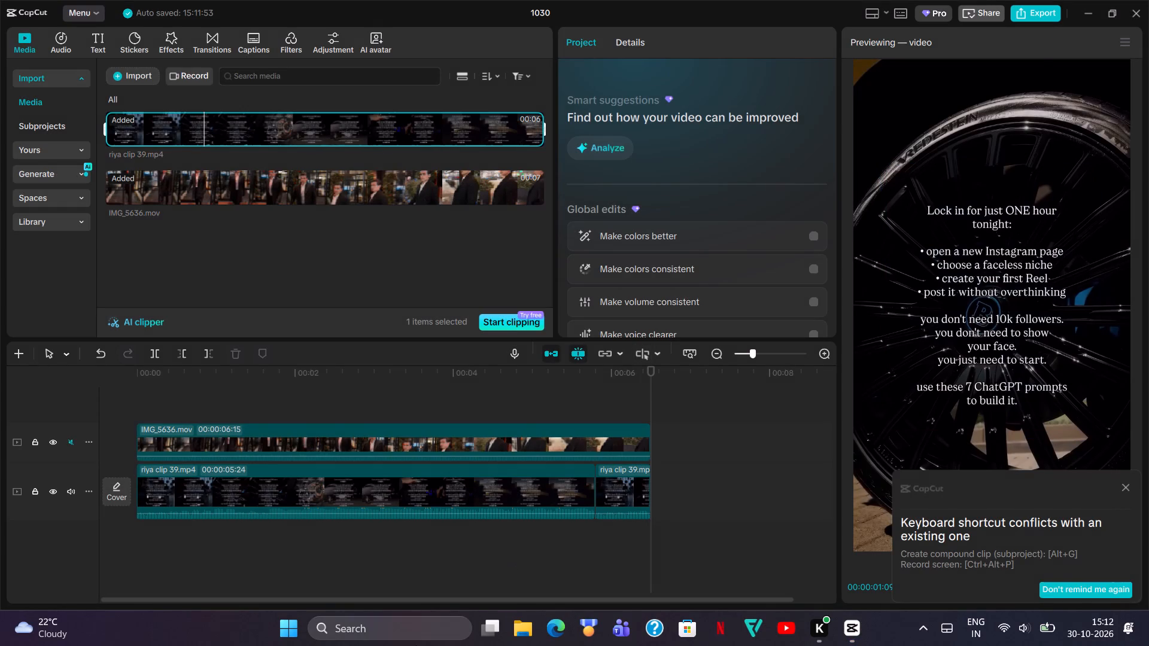
{"action": "left_click", "coordinate": [280, 633]}
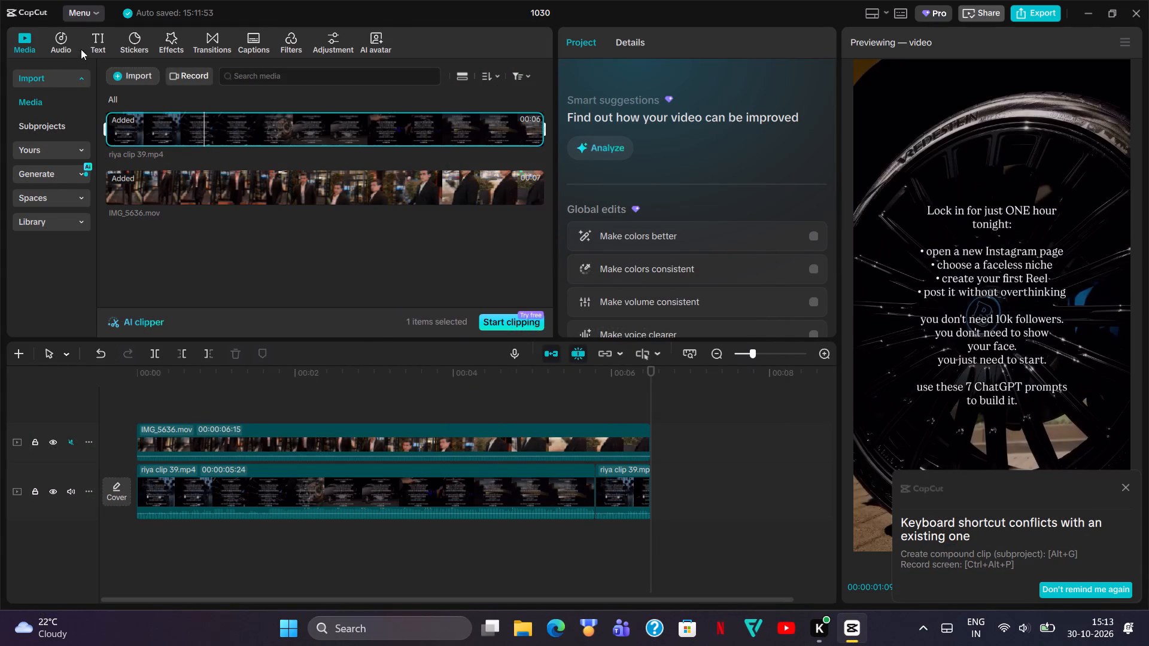
Switch back to CapCut and add a default text clip at the start of the timeline, above IMG_5636.mov.
{"action": "left_click", "coordinate": [93, 44]}
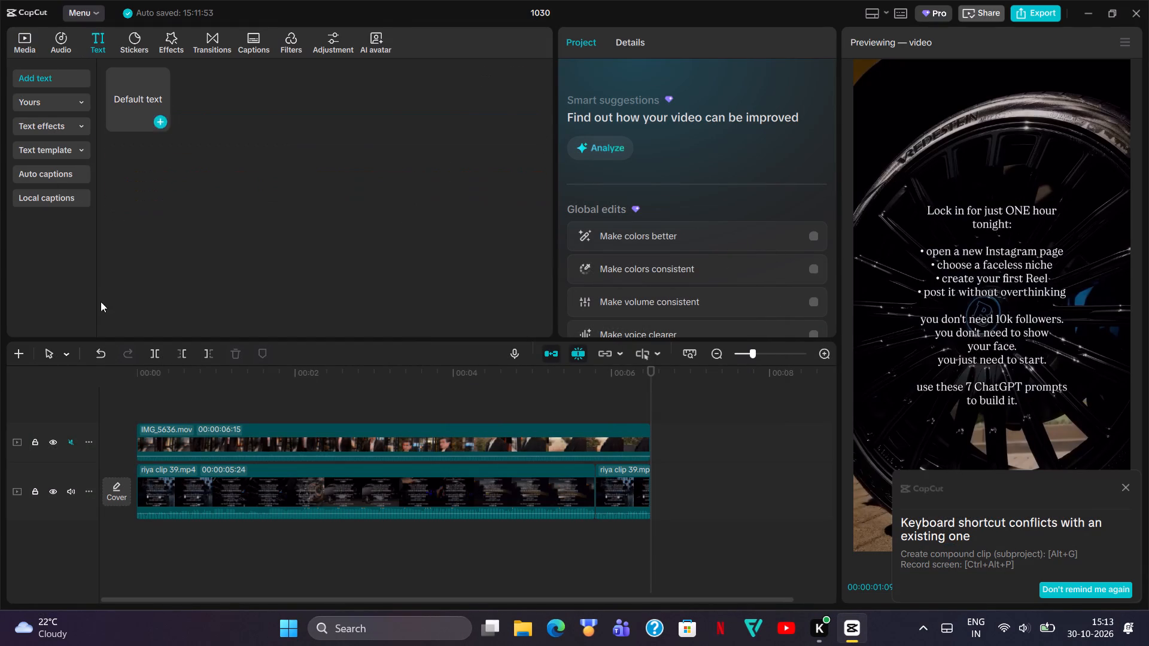
{"action": "left_click", "coordinate": [147, 398]}
{"action": "left_click", "coordinate": [148, 398]}
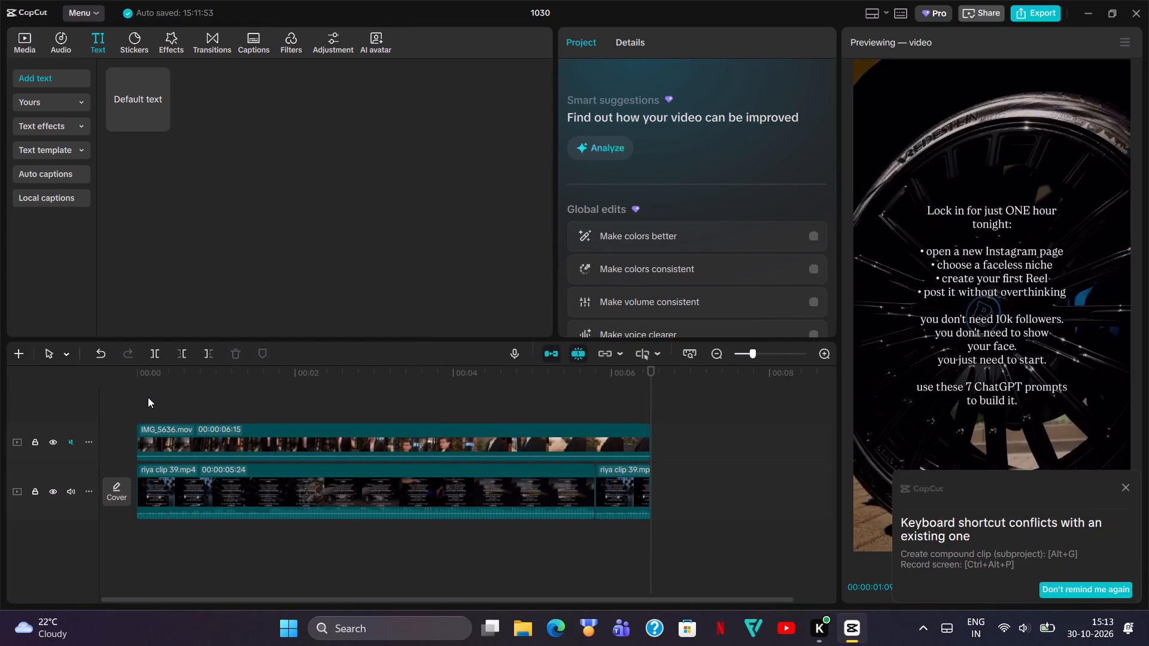
{"action": "left_click_drag", "start_coordinate": [650, 406], "coordinate": [504, 426]}
{"action": "left_click", "coordinate": [151, 397]}
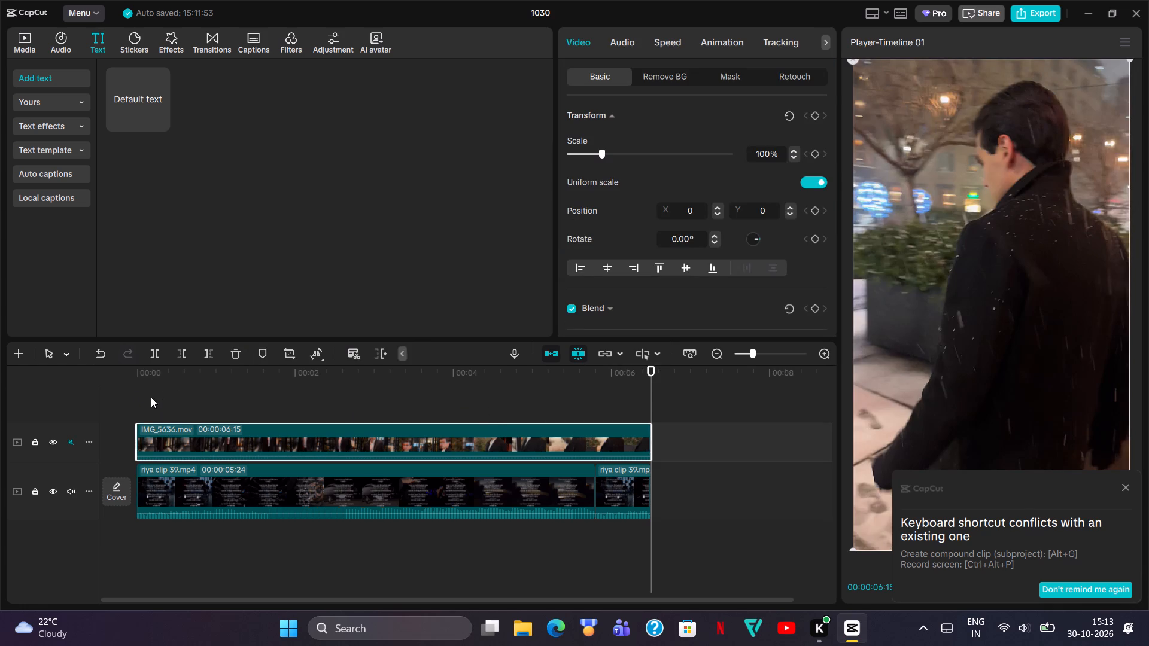
{"action": "left_click_drag", "start_coordinate": [151, 397], "coordinate": [30, 420]}
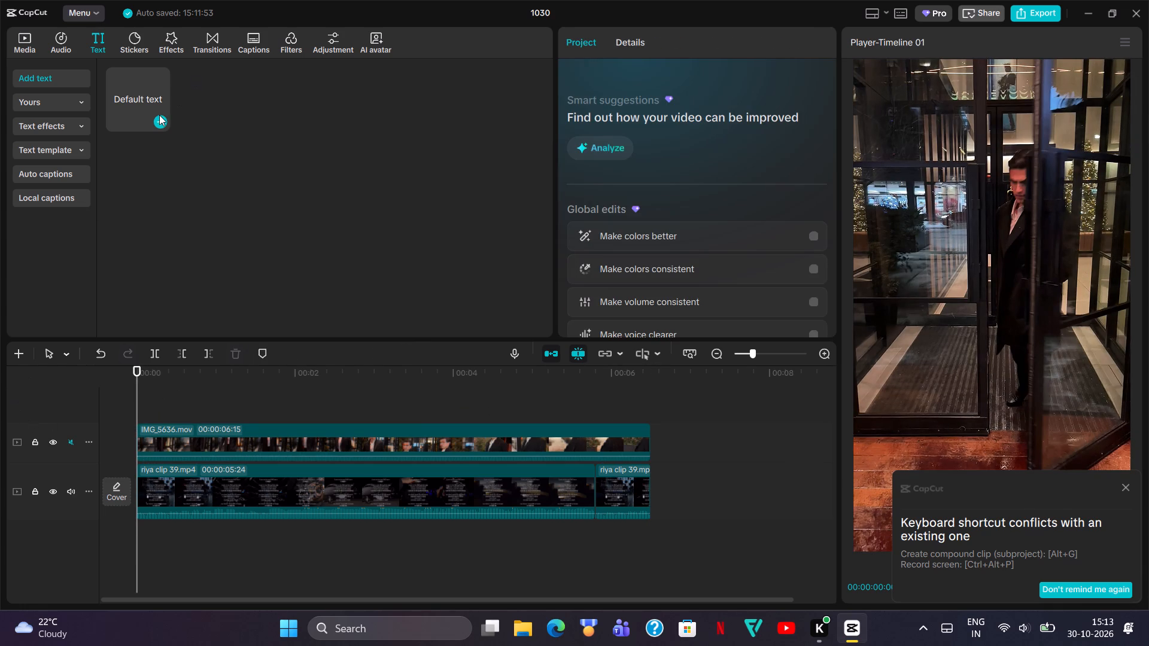
{"action": "left_click", "coordinate": [159, 115]}
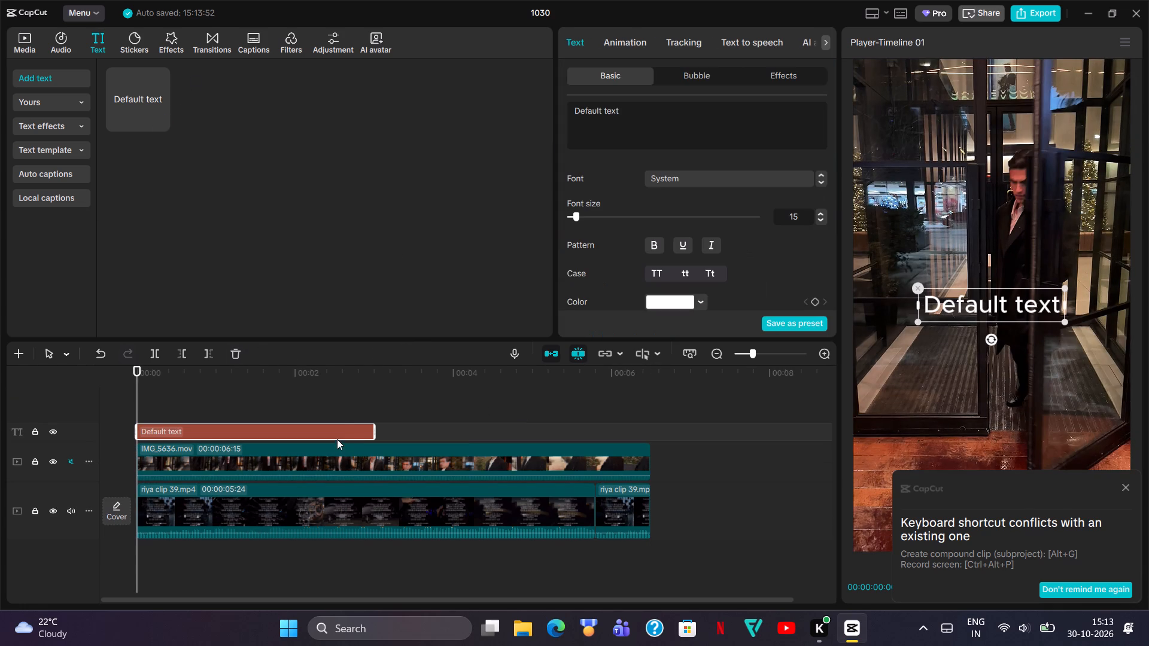
Replace the new text clip's placeholder with the copied overlay text, from "Lock in for just ONE hour tonight:" to "Use these 7 ChatGPT prompts to build it.".
{"action": "left_click", "coordinate": [339, 425]}
{"action": "left_click", "coordinate": [647, 124]}
{"action": "key", "text": "BackSpace"}
{"action": "key", "text": "BackSpace"}
{"action": "key", "text": "BackSpace"}
{"action": "key", "text": "BackSpace"}
{"action": "key", "text": "BackSpace"}
{"action": "key", "text": "BackSpace"}
{"action": "key", "text": "BackSpace"}
{"action": "key", "text": "BackSpace"}
{"action": "key", "text": "BackSpace"}
{"action": "key", "text": "BackSpace"}
{"action": "key", "text": "BackSpace"}
{"action": "key", "text": "BackSpace"}
{"action": "key", "text": "BackSpace"}
{"action": "key", "text": "BackSpace"}
{"action": "key", "text": "BackSpace"}
{"action": "key", "text": "BackSpace"}
{"action": "key", "text": "BackSpace"}
{"action": "key", "text": "BackSpace"}
{"action": "key", "text": "BackSpace"}
{"action": "key", "text": "BackSpace"}
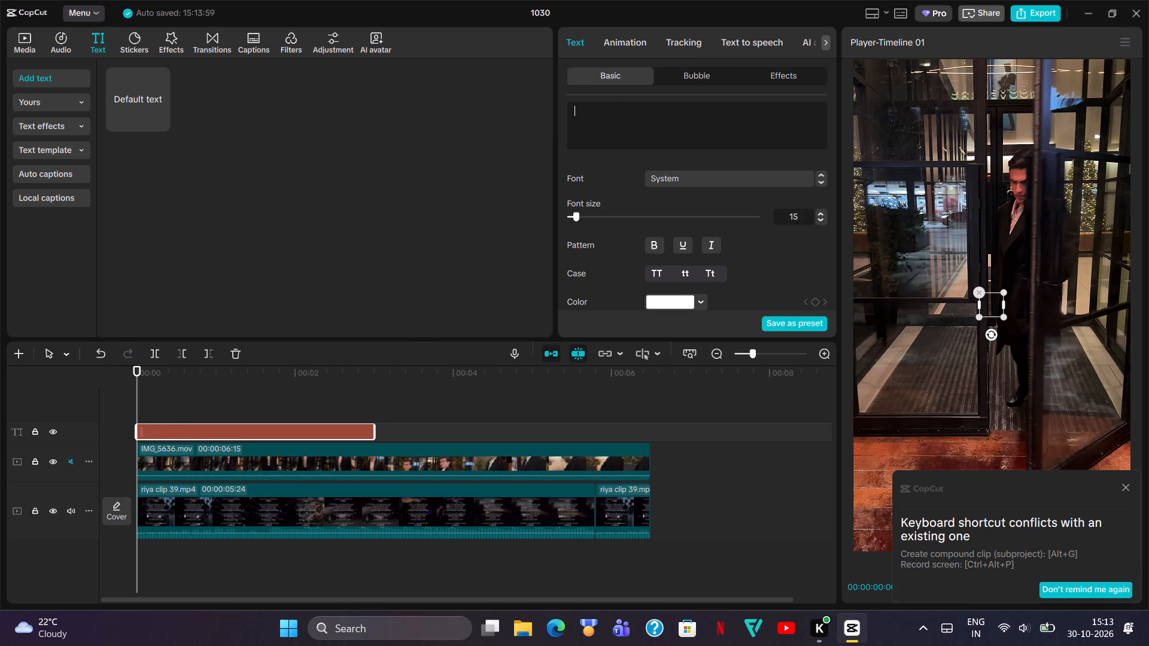
{"action": "key", "text": "ctrl+v"}
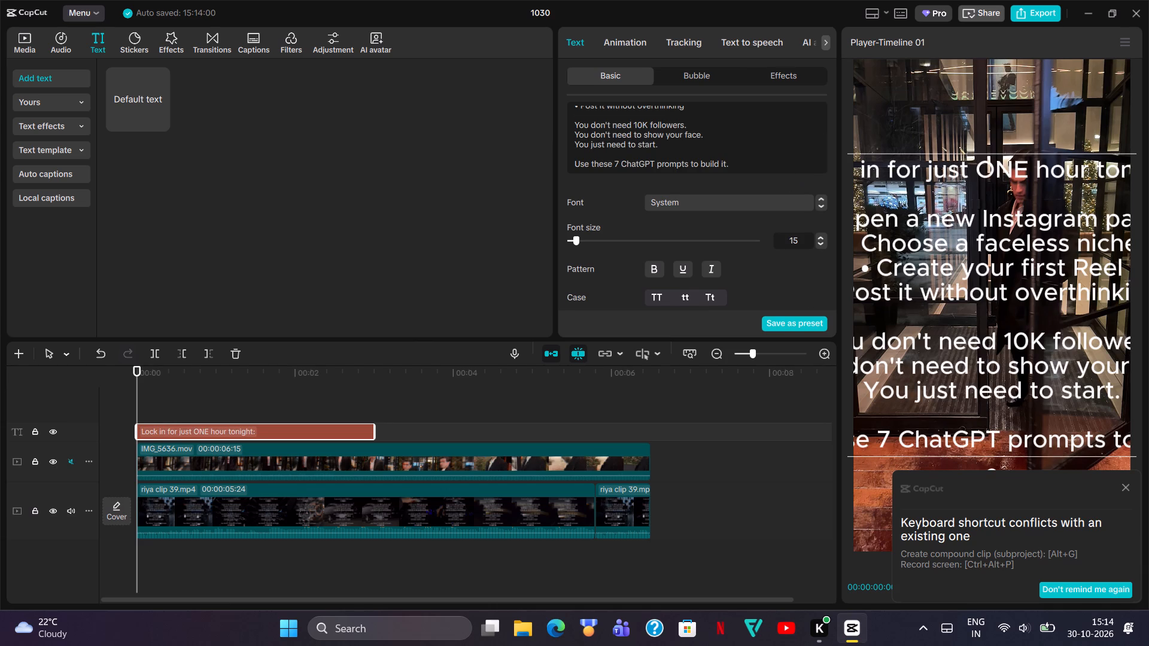
{"action": "scroll", "coordinate": [764, 156], "scroll_direction": "up", "scroll_amount": 8}
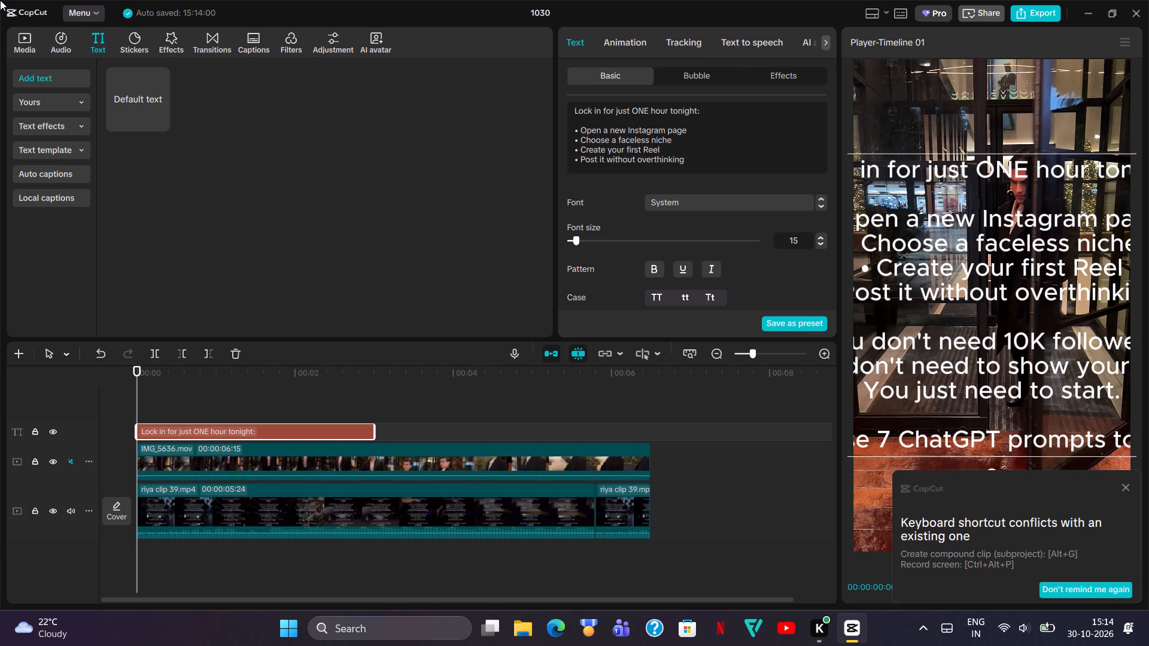
Play riya clip 39.mp4 from the imported media to check how its overlay text is styled.
{"action": "left_click", "coordinate": [19, 41]}
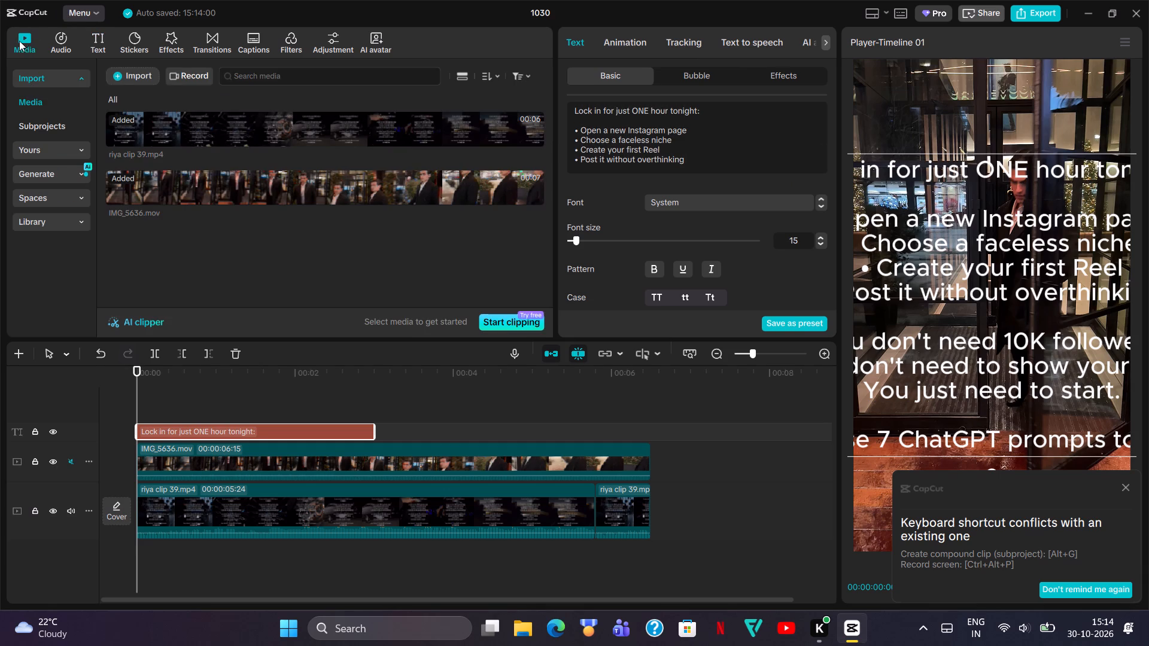
{"action": "left_click", "coordinate": [175, 127]}
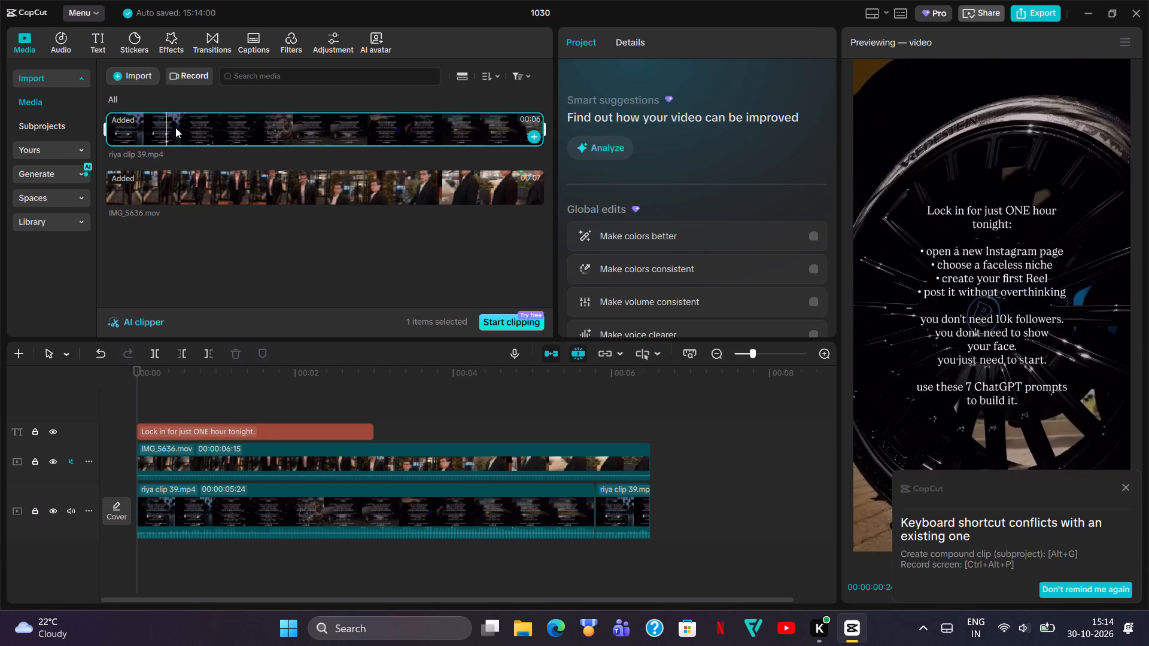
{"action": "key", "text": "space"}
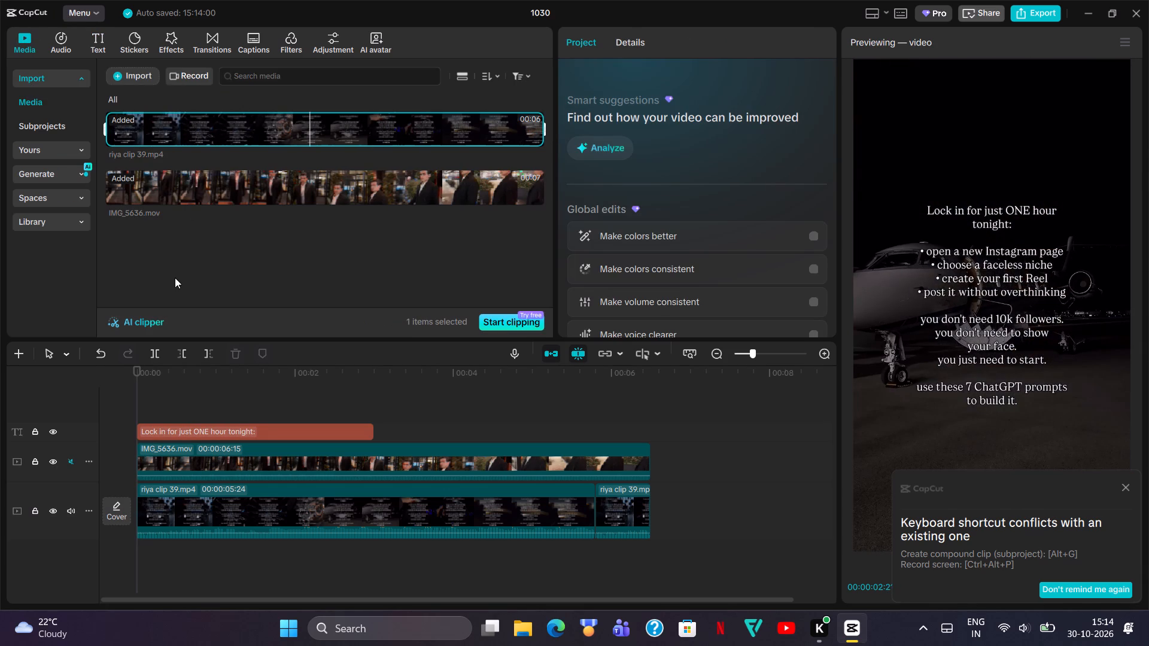
Make the "Lock in for just ONE hour tonight:" text clip bold and set its font size to 10.
{"action": "left_click", "coordinate": [313, 432]}
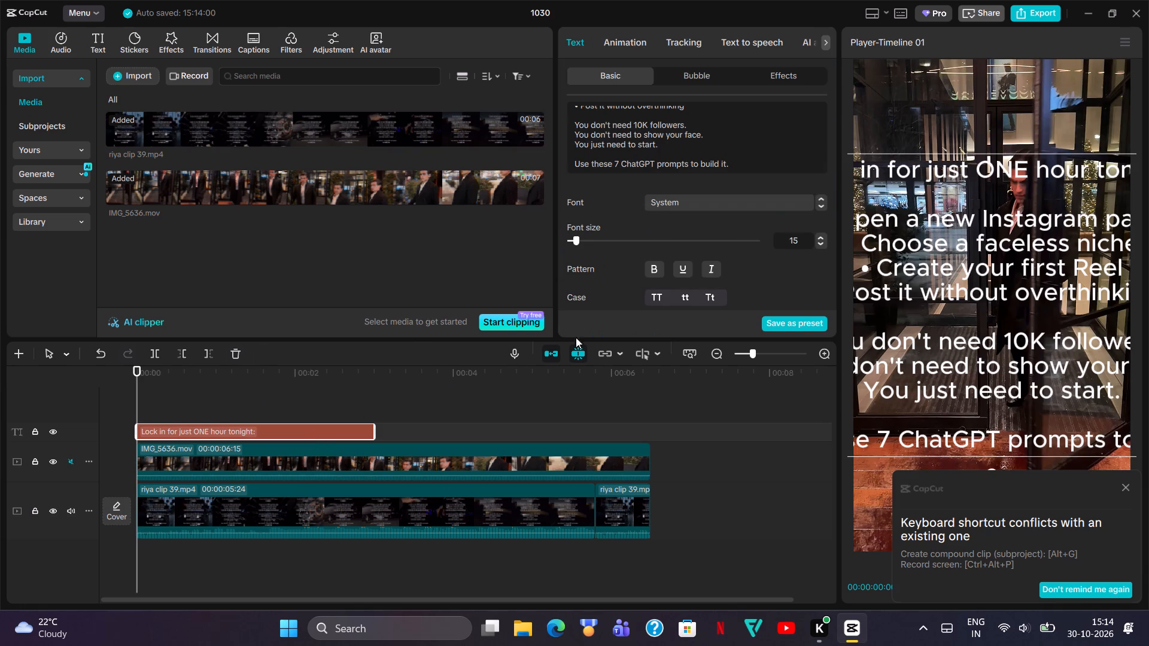
{"action": "left_click", "coordinate": [658, 268]}
{"action": "left_click", "coordinate": [807, 242]}
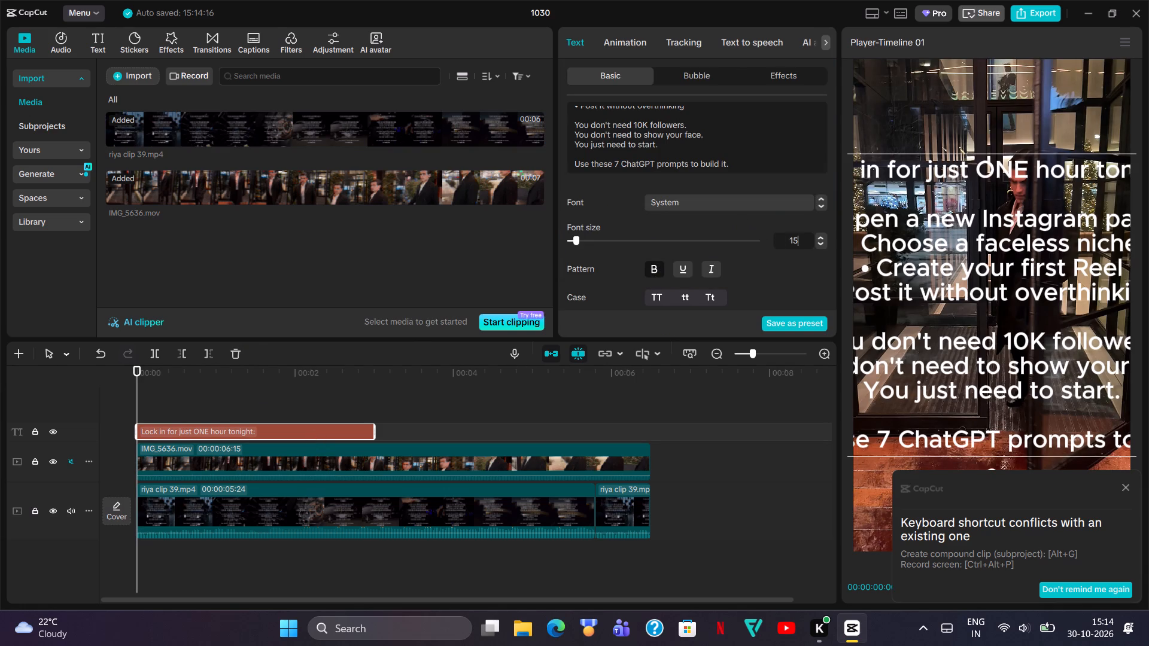
{"action": "key", "text": "BackSpace"}
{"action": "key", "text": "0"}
{"action": "key", "text": "Return"}
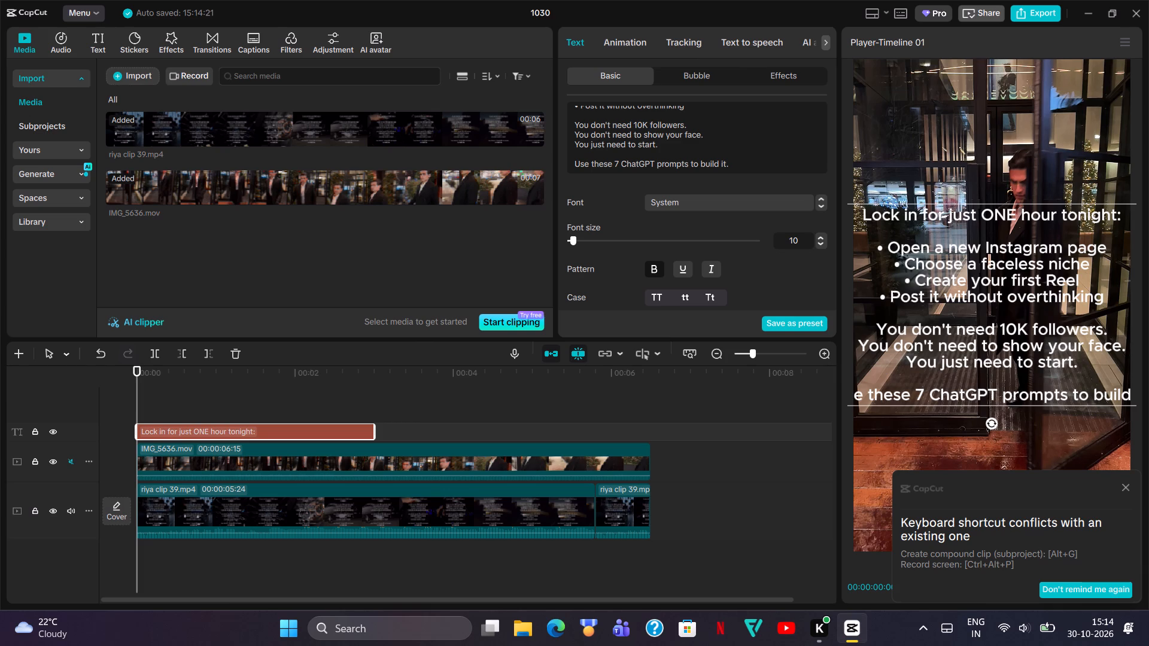
Set the text clip's font to Palatino Linotype.
{"action": "left_click", "coordinate": [737, 201]}
{"action": "left_click", "coordinate": [705, 173]}
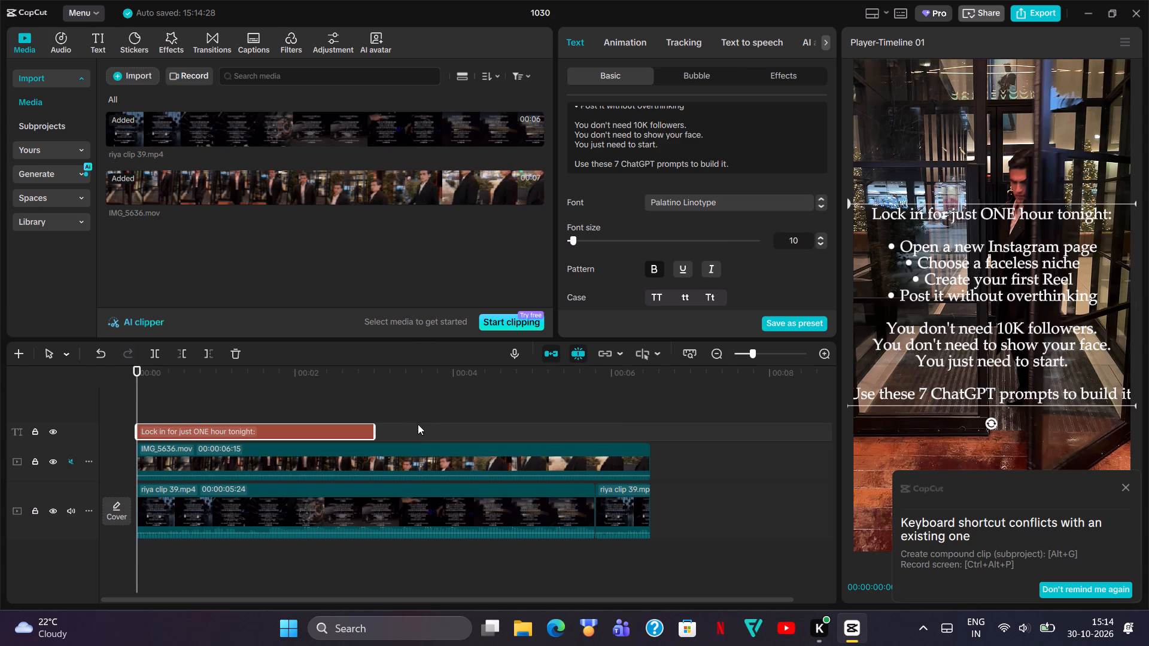
Break the overlay text's first line after "hour" so "tonight:" sits on its own line, as in riya clip 39.mp4.
{"action": "scroll", "coordinate": [768, 134], "scroll_direction": "up", "scroll_amount": 4}
{"action": "left_click", "coordinate": [297, 126]}
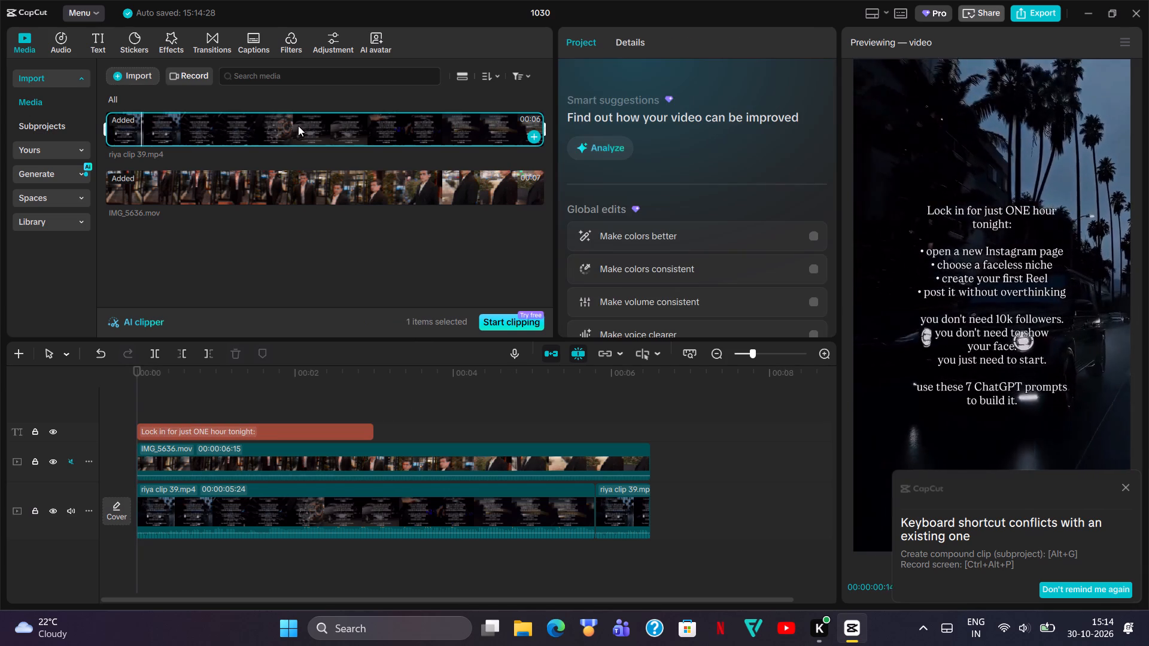
{"action": "left_click", "coordinate": [273, 434]}
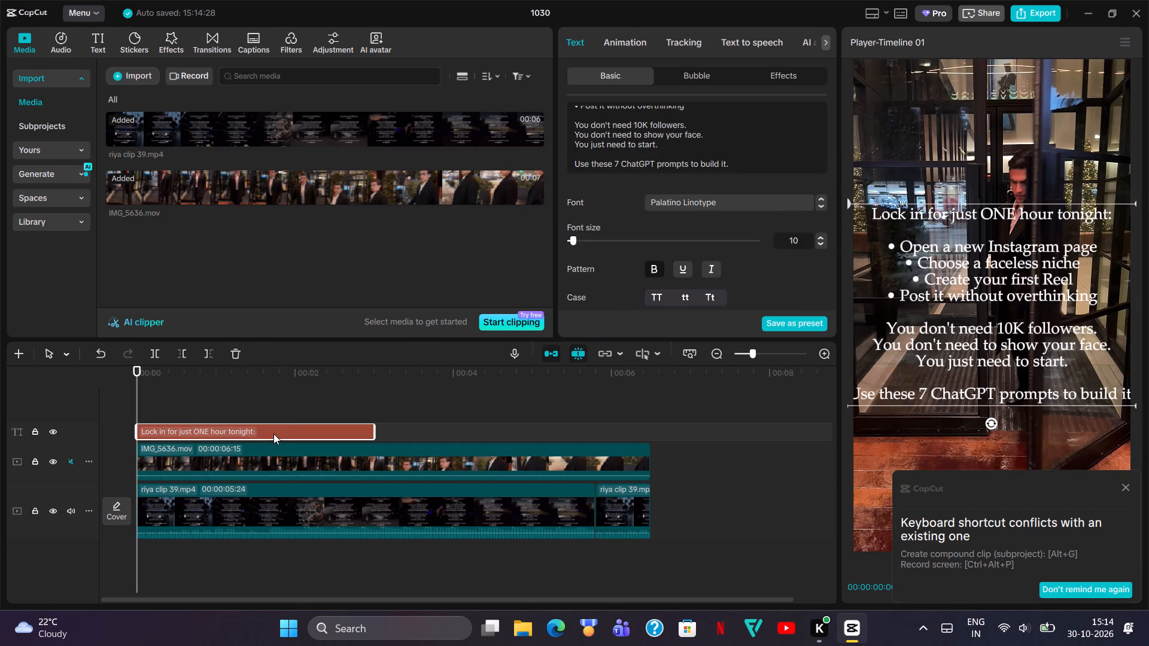
{"action": "scroll", "coordinate": [684, 166], "scroll_direction": "up", "scroll_amount": 4}
{"action": "left_click", "coordinate": [742, 125]}
{"action": "scroll", "coordinate": [742, 124], "scroll_direction": "up", "scroll_amount": 8}
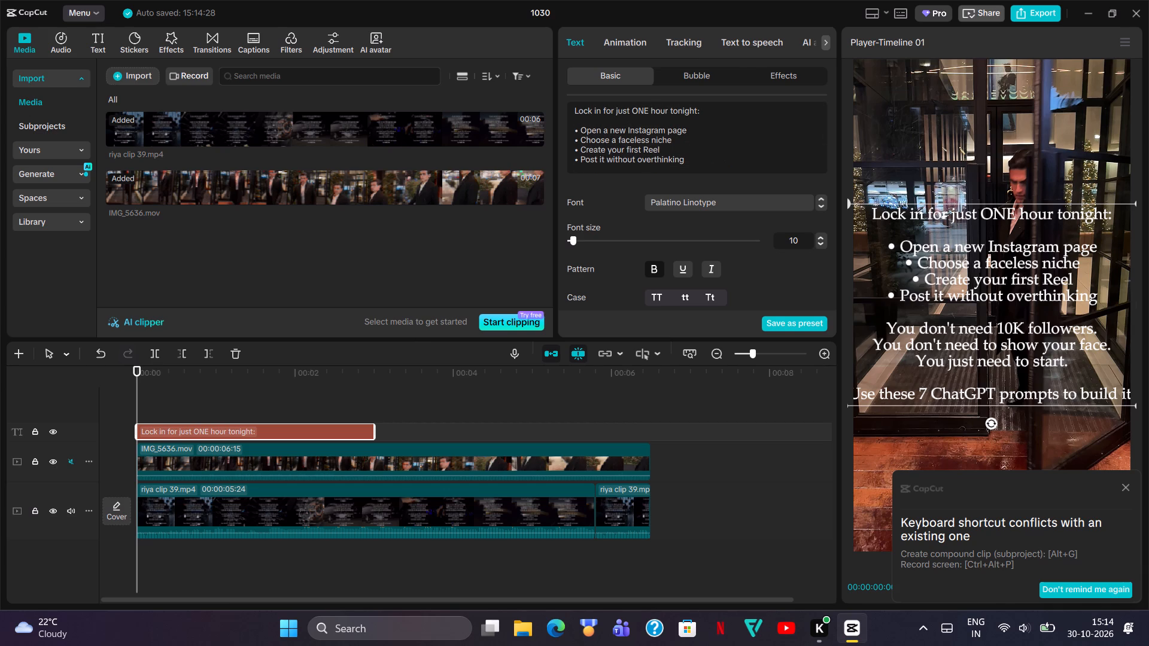
{"action": "left_click", "coordinate": [667, 109]}
{"action": "key", "text": "Return"}
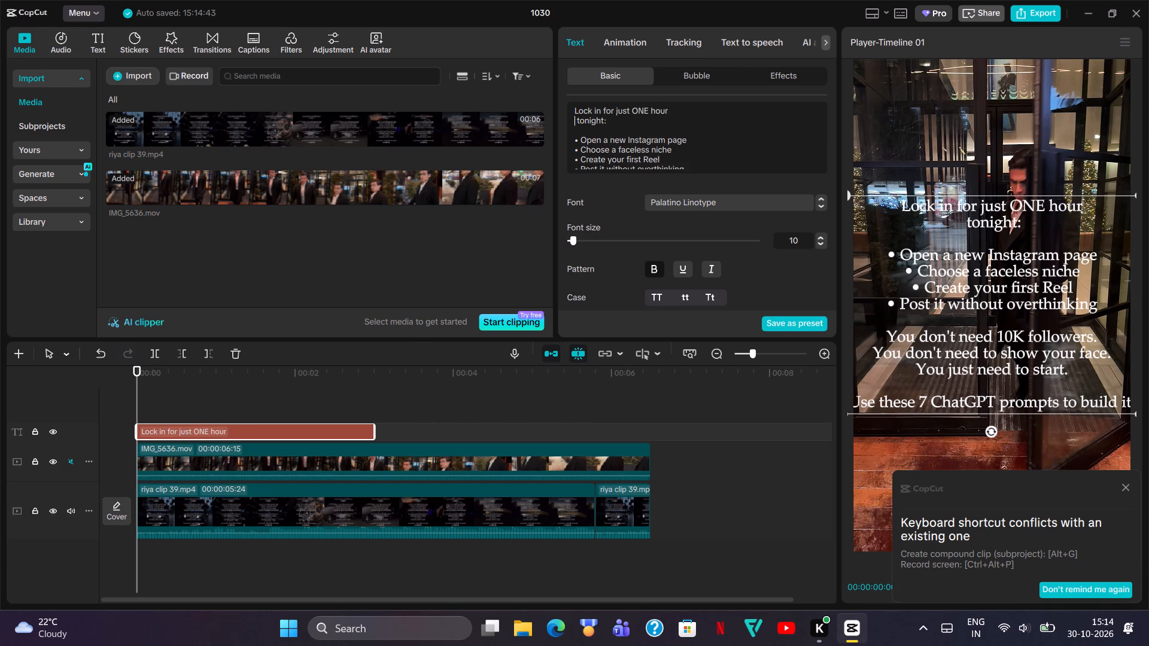
Break the overlay line "You don't need to show your face." after "show", matching the line layout of riya clip 39.mp4.
{"action": "left_click", "coordinate": [299, 126]}
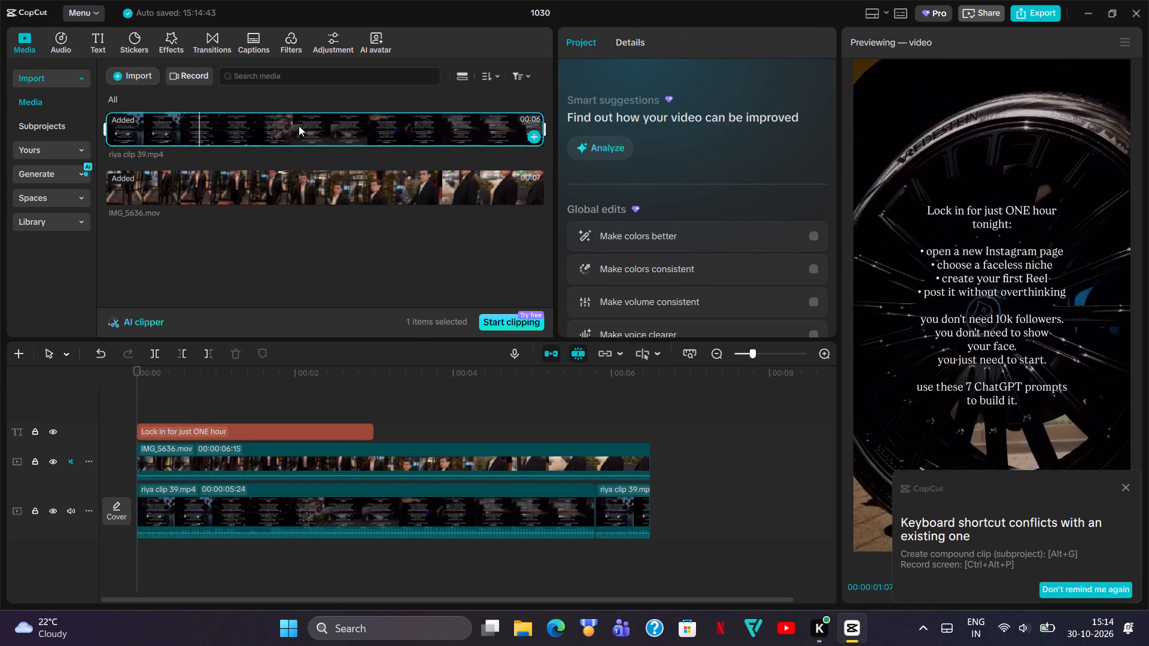
{"action": "left_click", "coordinate": [327, 427]}
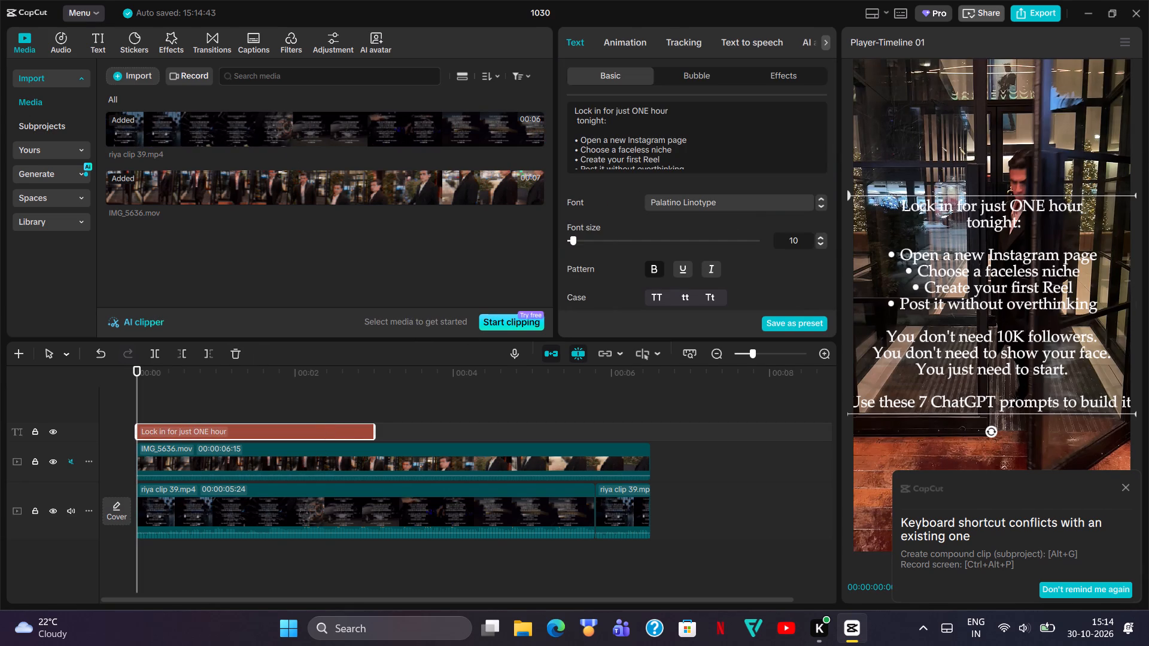
{"action": "scroll", "coordinate": [704, 146], "scroll_direction": "down", "scroll_amount": 1}
{"action": "left_click", "coordinate": [707, 144]}
{"action": "scroll", "coordinate": [707, 143], "scroll_direction": "down", "scroll_amount": 1}
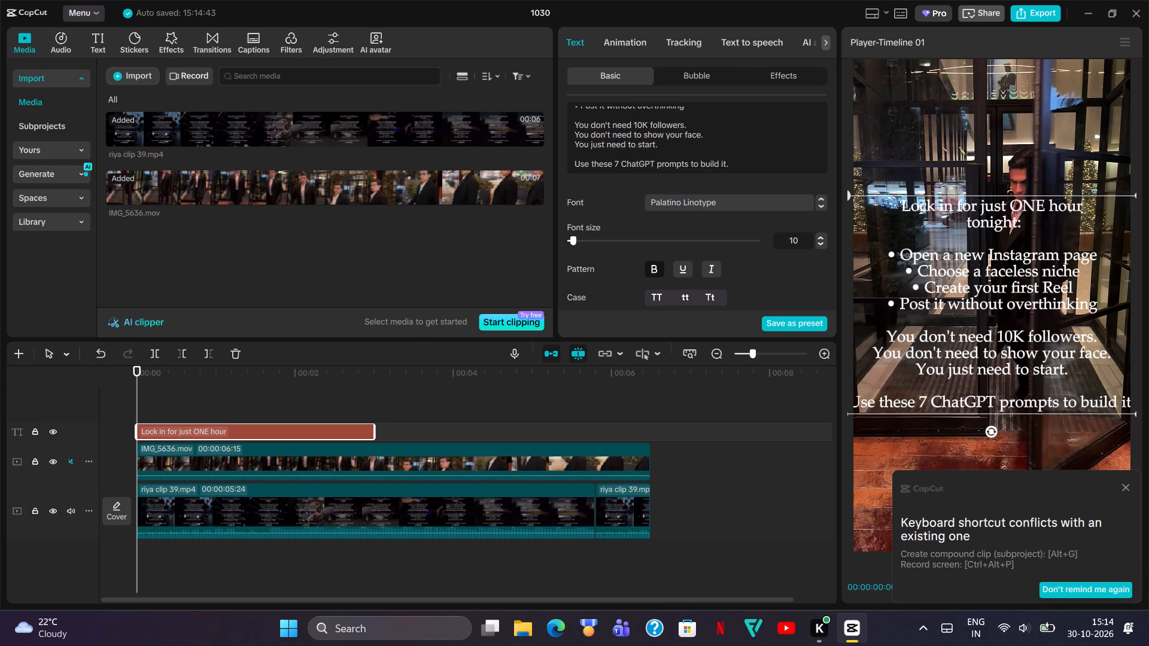
{"action": "left_click", "coordinate": [342, 447]}
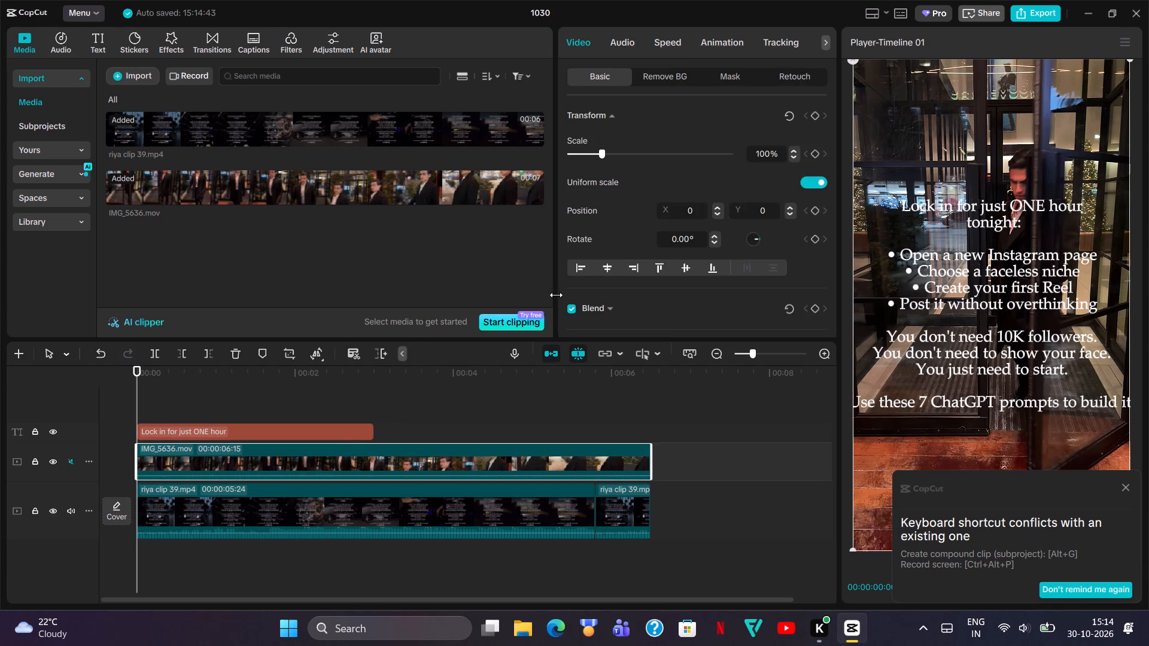
{"action": "left_click", "coordinate": [254, 429]}
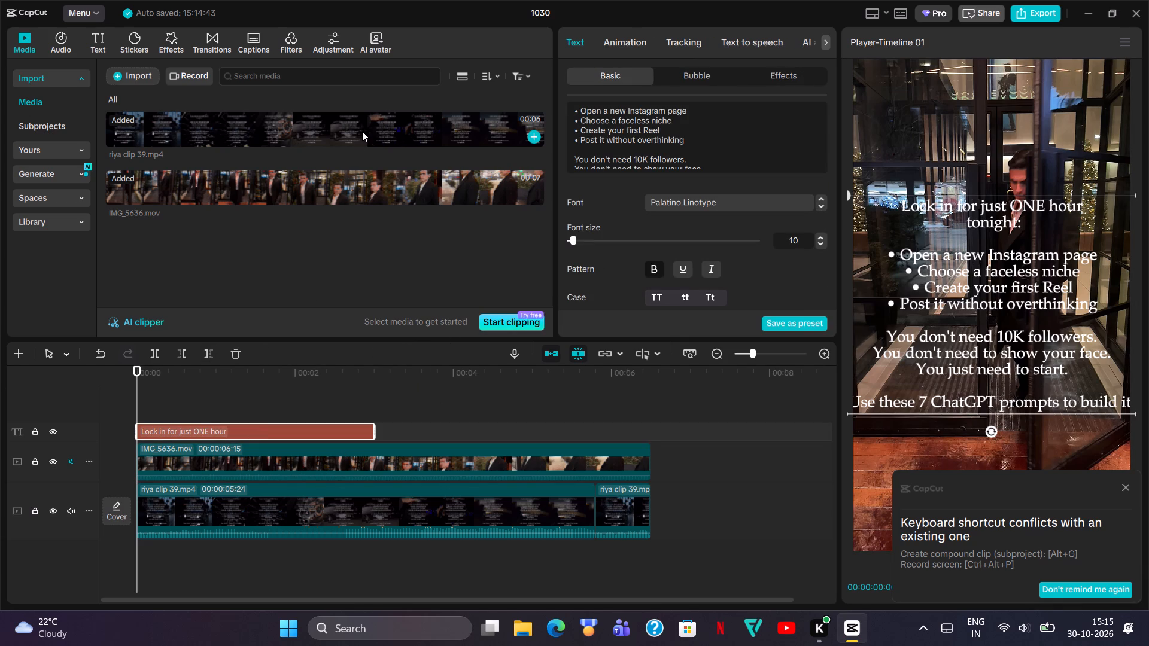
{"action": "left_click", "coordinate": [362, 130]}
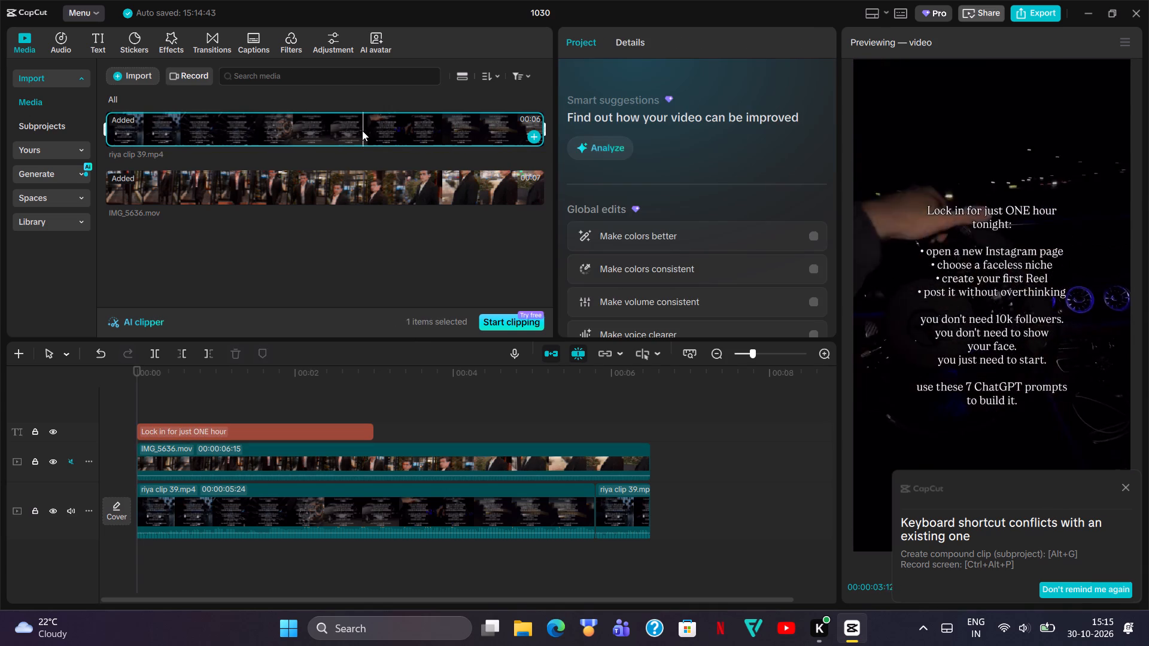
{"action": "left_click", "coordinate": [379, 120]}
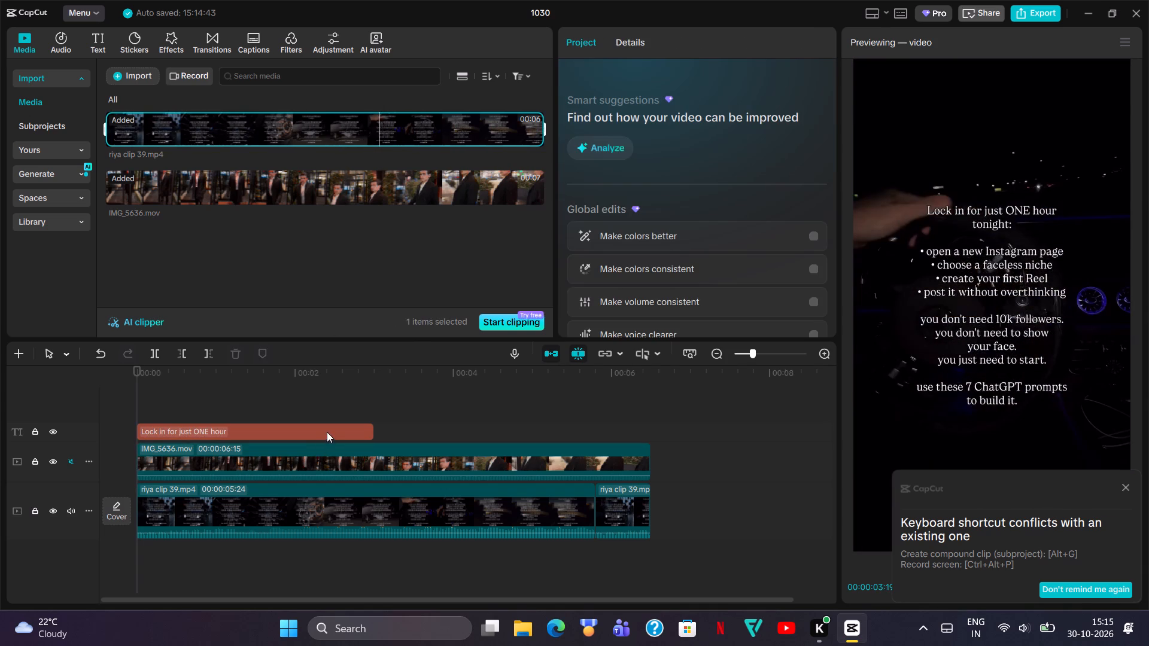
{"action": "left_click", "coordinate": [327, 432]}
{"action": "scroll", "coordinate": [688, 129], "scroll_direction": "down", "scroll_amount": 1}
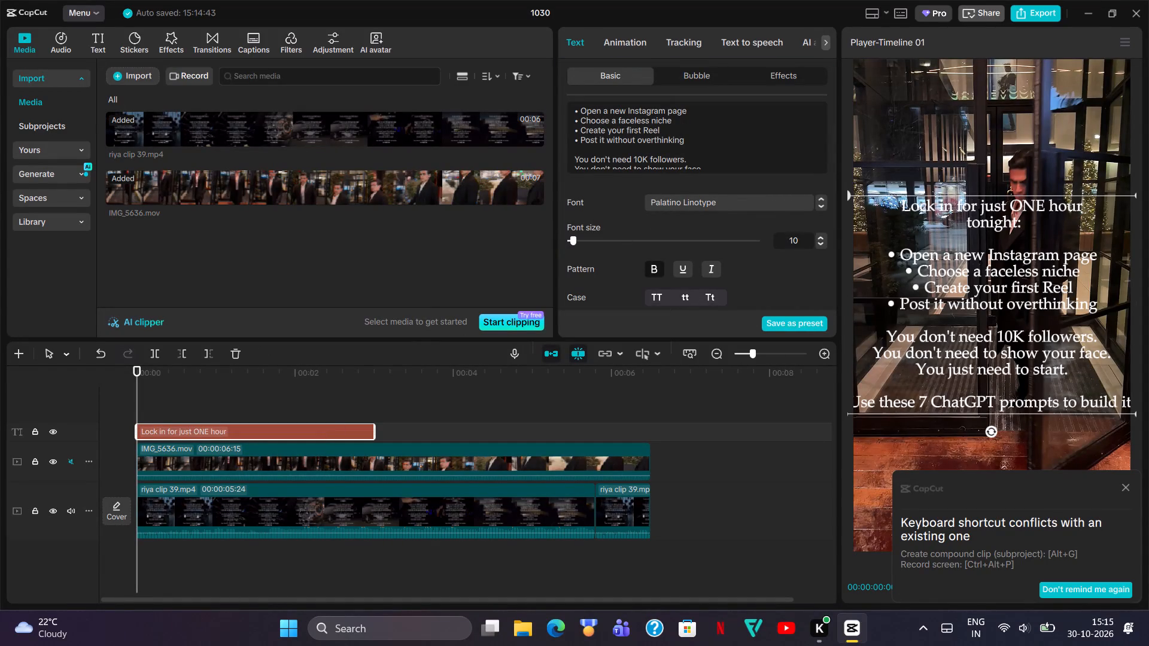
{"action": "scroll", "coordinate": [688, 129], "scroll_direction": "down", "scroll_amount": 2}
{"action": "left_click", "coordinate": [692, 130]}
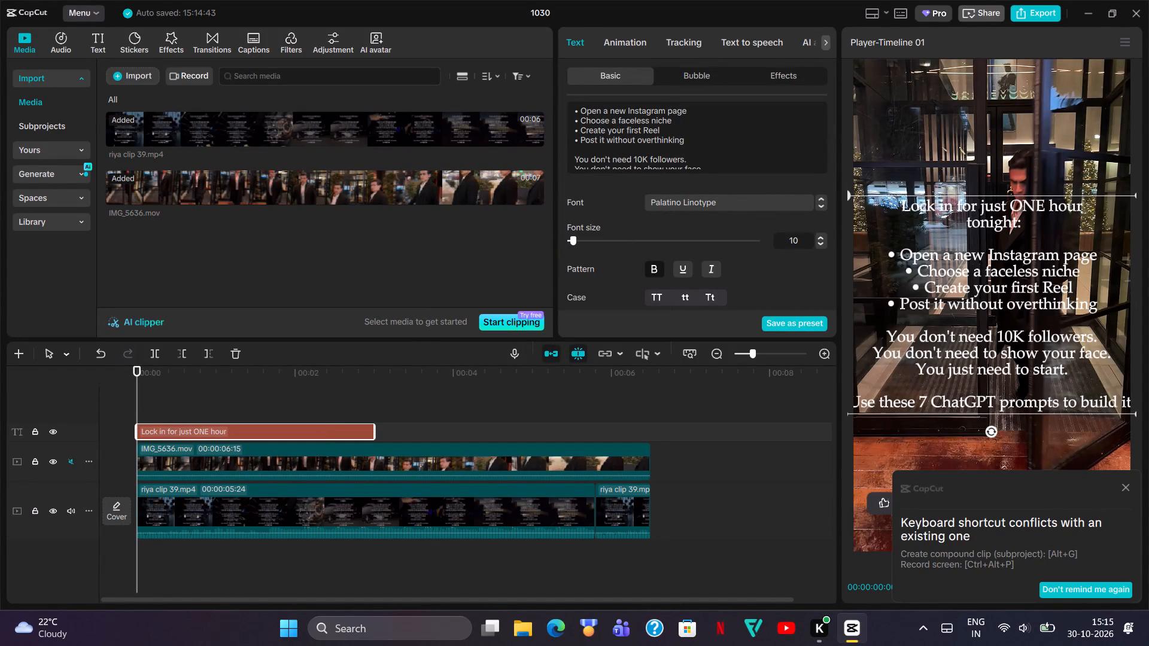
{"action": "scroll", "coordinate": [692, 130], "scroll_direction": "down", "scroll_amount": 1}
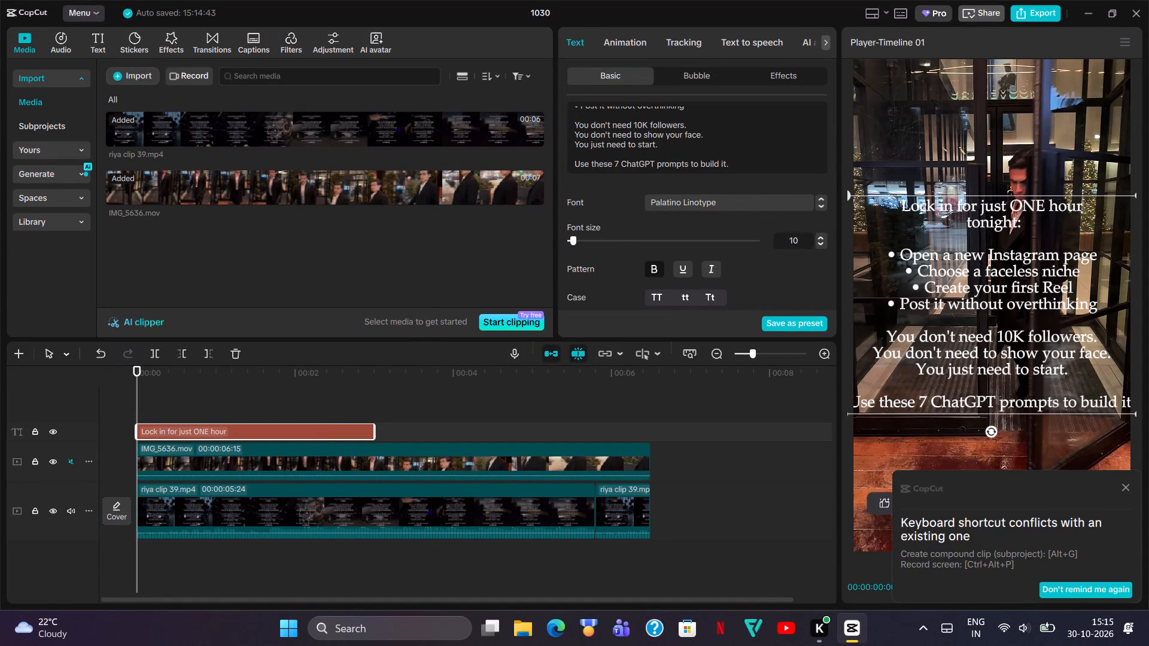
{"action": "left_click", "coordinate": [664, 138]}
{"action": "key", "text": "Return"}
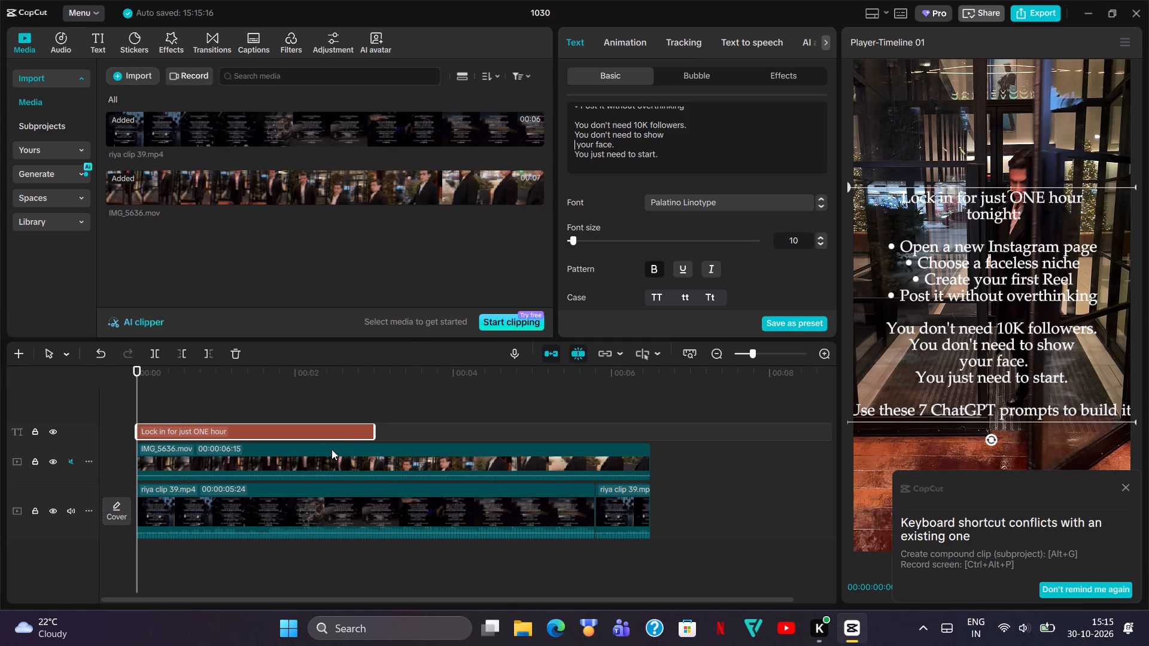
Break the overlay's last line after "prompts" so "to build it." sits on its own line, as in riya clip 39.mp4.
{"action": "left_click", "coordinate": [342, 131]}
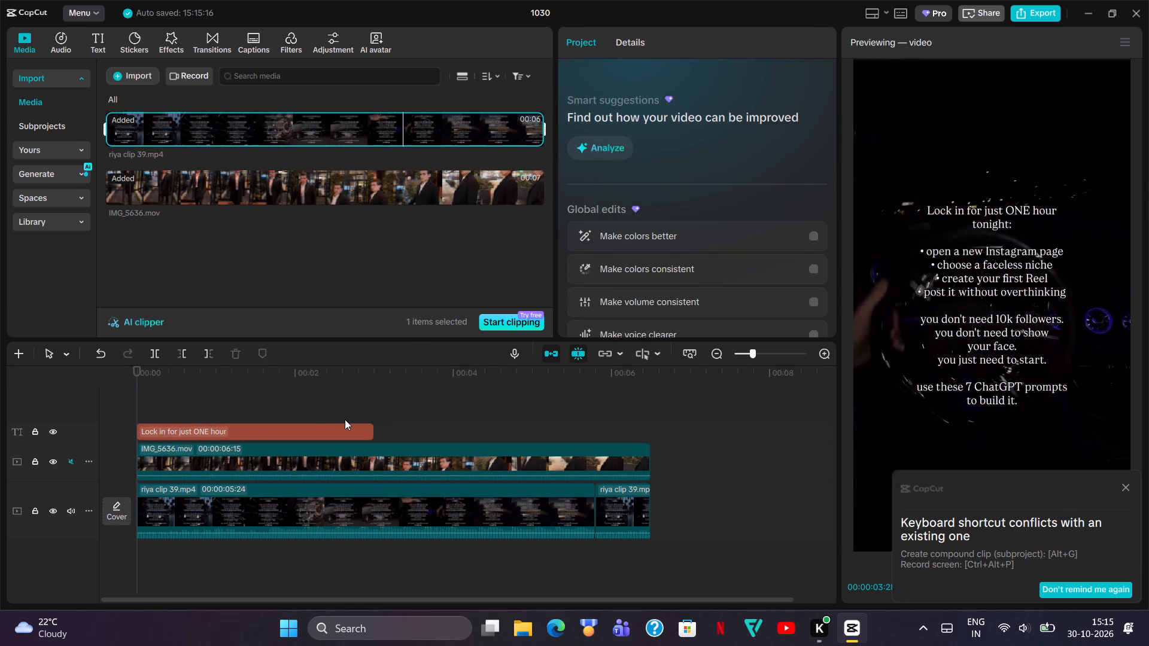
{"action": "left_click", "coordinate": [309, 429]}
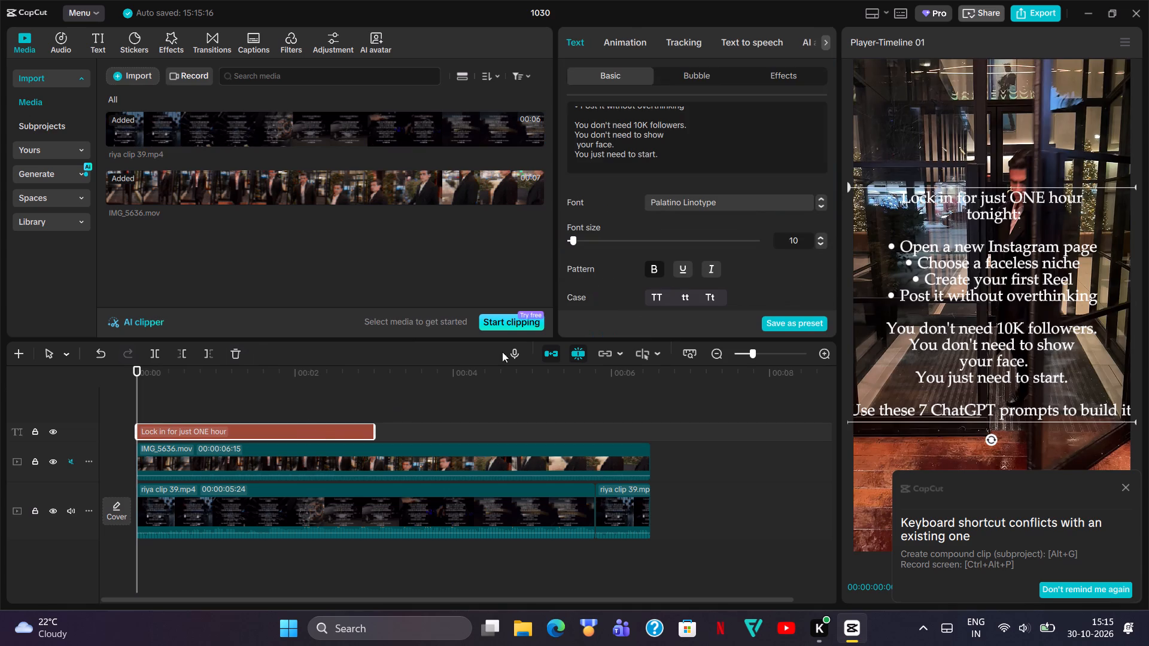
{"action": "scroll", "coordinate": [669, 127], "scroll_direction": "down", "scroll_amount": 2}
{"action": "left_click", "coordinate": [400, 129]}
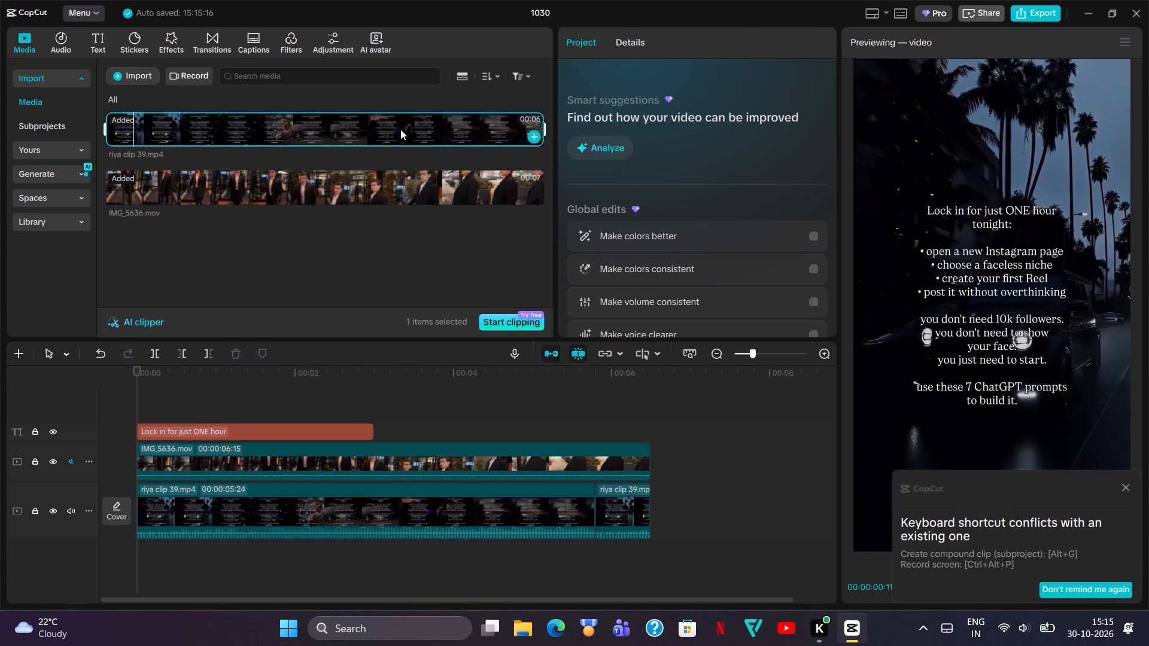
{"action": "left_click", "coordinate": [358, 432]}
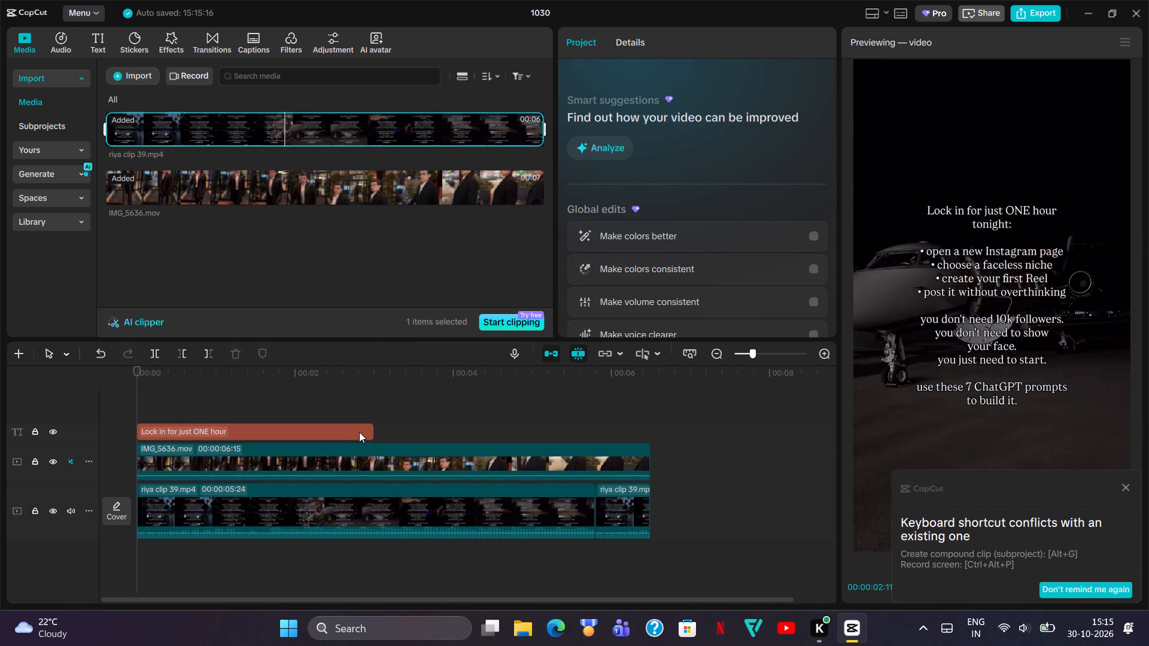
{"action": "left_click", "coordinate": [701, 145]}
{"action": "scroll", "coordinate": [701, 145], "scroll_direction": "down", "scroll_amount": 1}
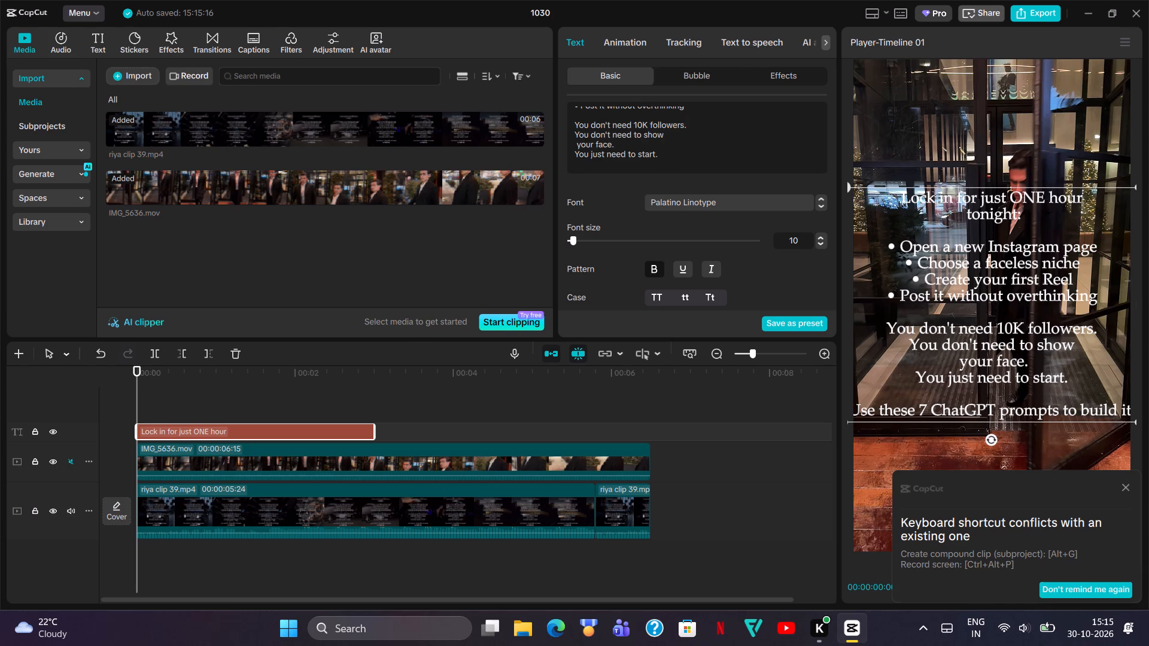
{"action": "scroll", "coordinate": [701, 145], "scroll_direction": "down", "scroll_amount": 1}
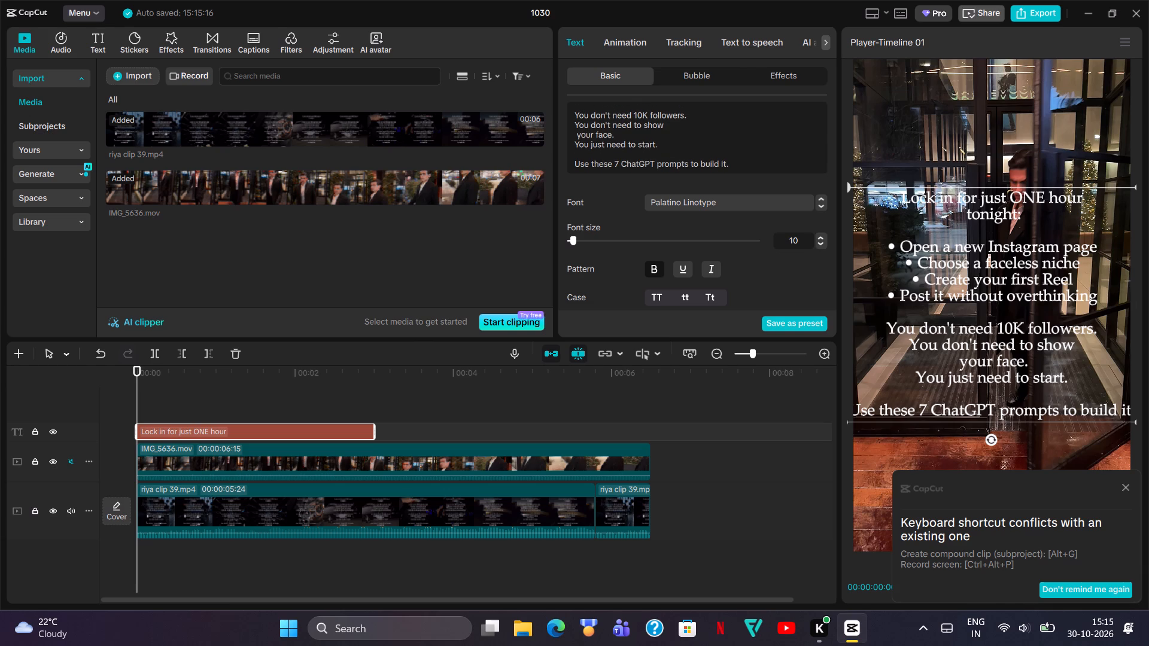
{"action": "left_click", "coordinate": [689, 163]}
{"action": "key", "text": "Return"}
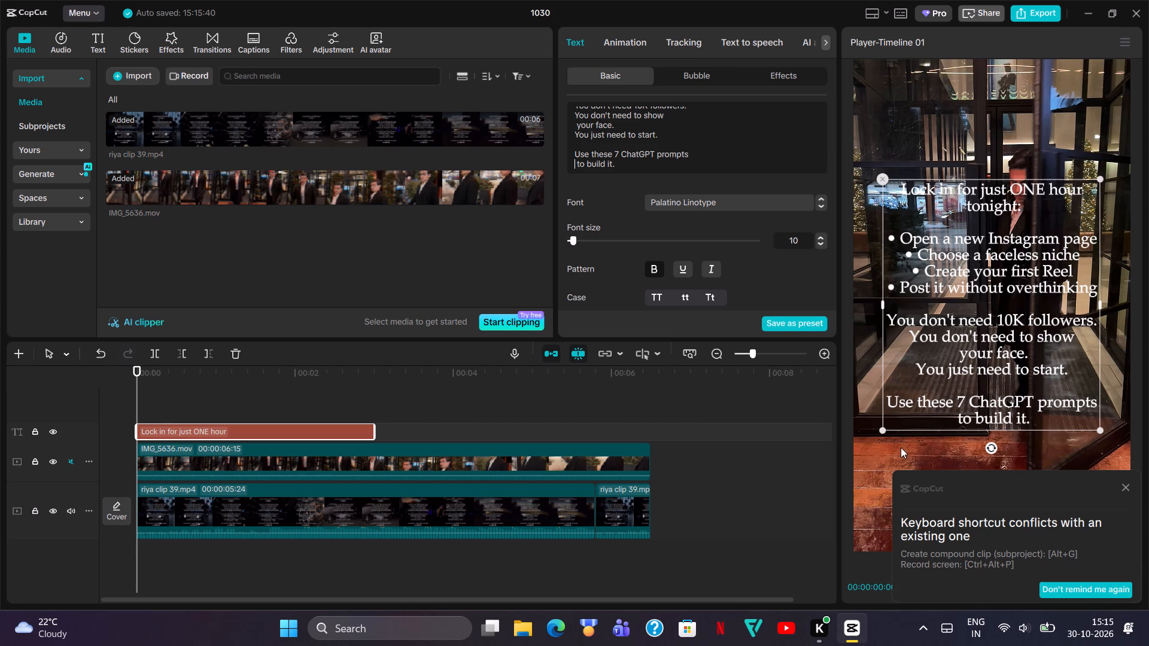
Shrink the overlay text block slightly and move it lower over IMG_5636, keeping it roughly centred horizontally in the frame.
{"action": "left_click_drag", "start_coordinate": [880, 432], "coordinate": [885, 432]}
{"action": "left_click_drag", "start_coordinate": [885, 432], "coordinate": [933, 421]}
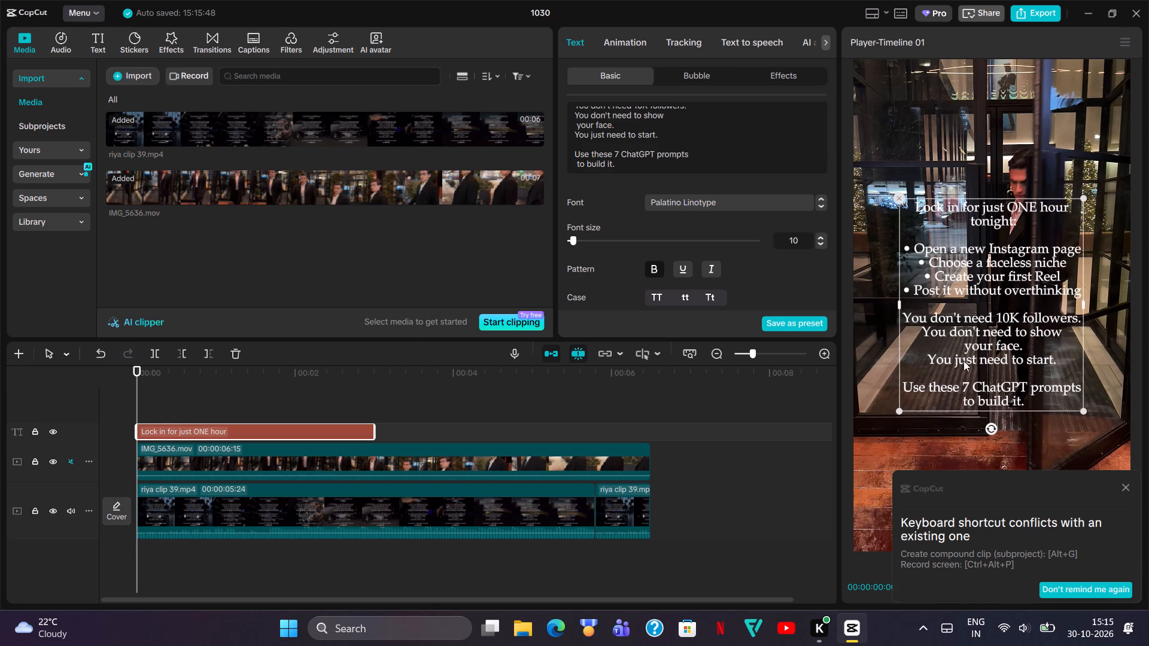
{"action": "left_click_drag", "start_coordinate": [966, 350], "coordinate": [975, 376]}
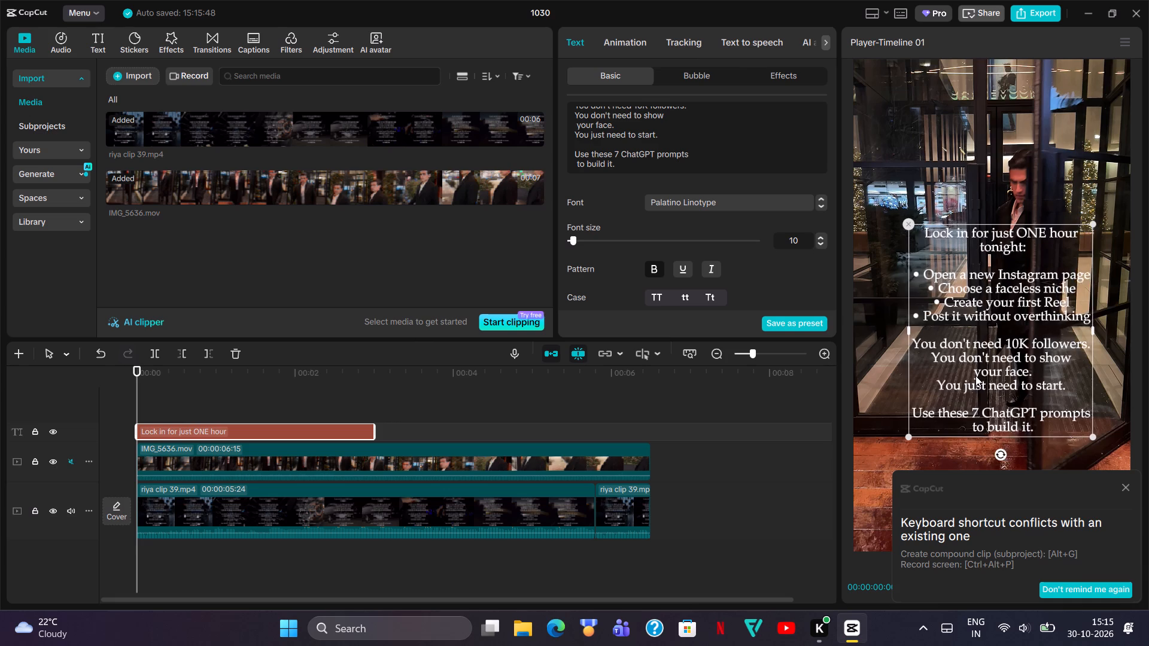
{"action": "left_click_drag", "start_coordinate": [975, 376], "coordinate": [968, 375]}
{"action": "left_click_drag", "start_coordinate": [890, 434], "coordinate": [896, 433]}
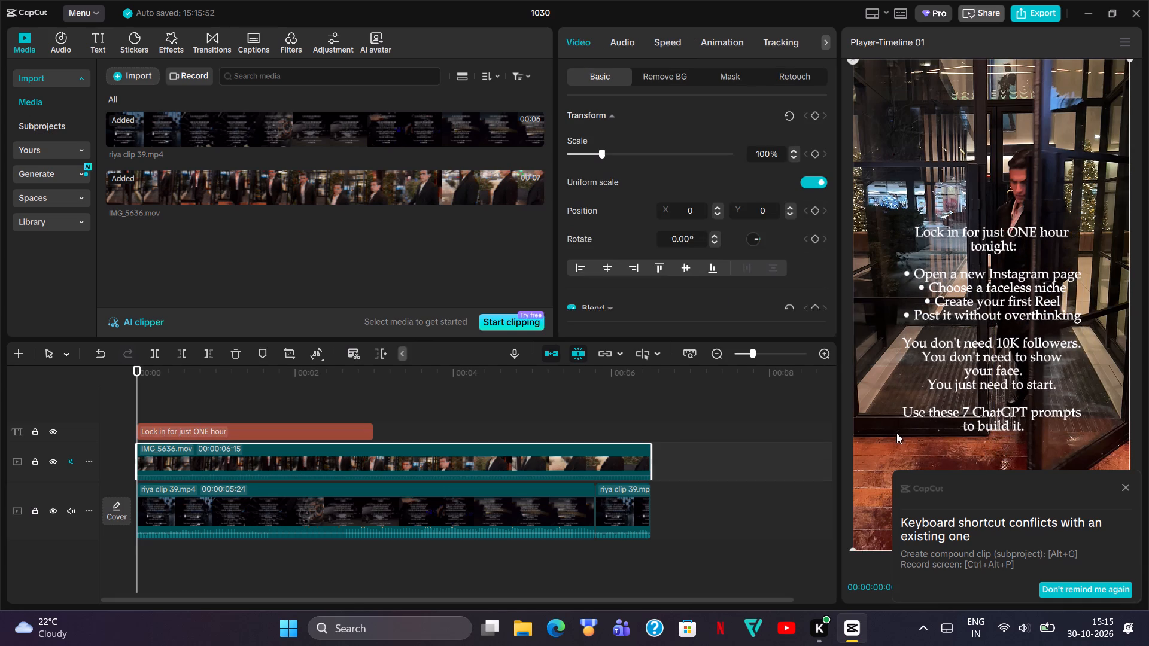
{"action": "left_click_drag", "start_coordinate": [896, 433], "coordinate": [898, 433]}
{"action": "left_click", "coordinate": [911, 395]}
{"action": "left_click", "coordinate": [898, 435]}
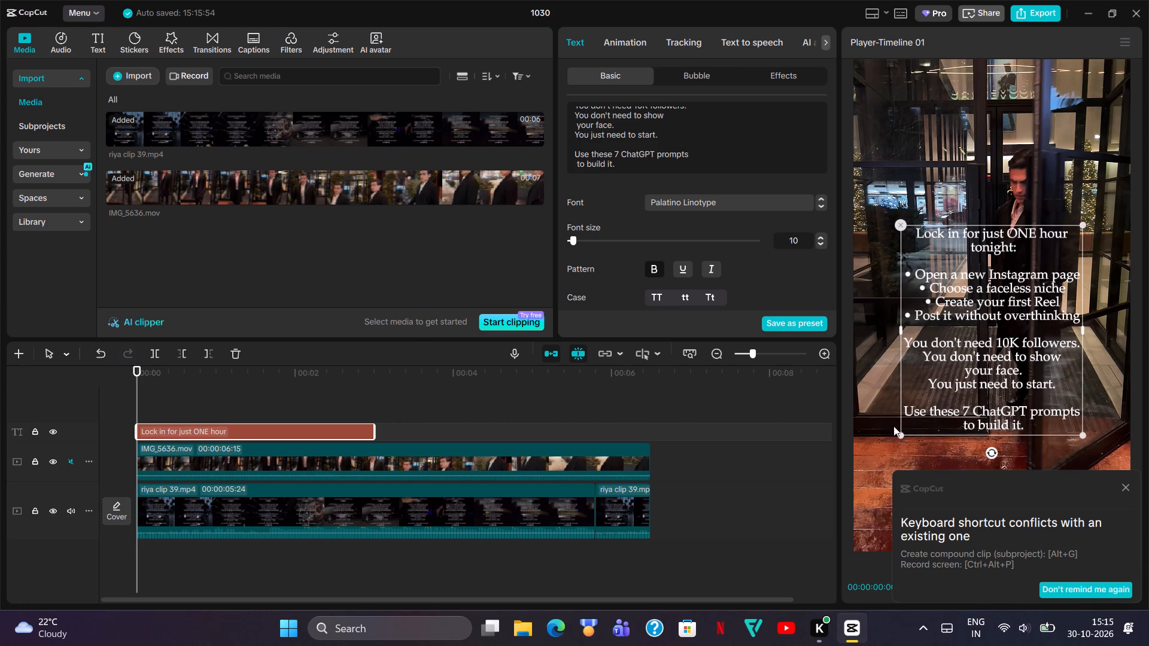
{"action": "left_click", "coordinate": [925, 193]}
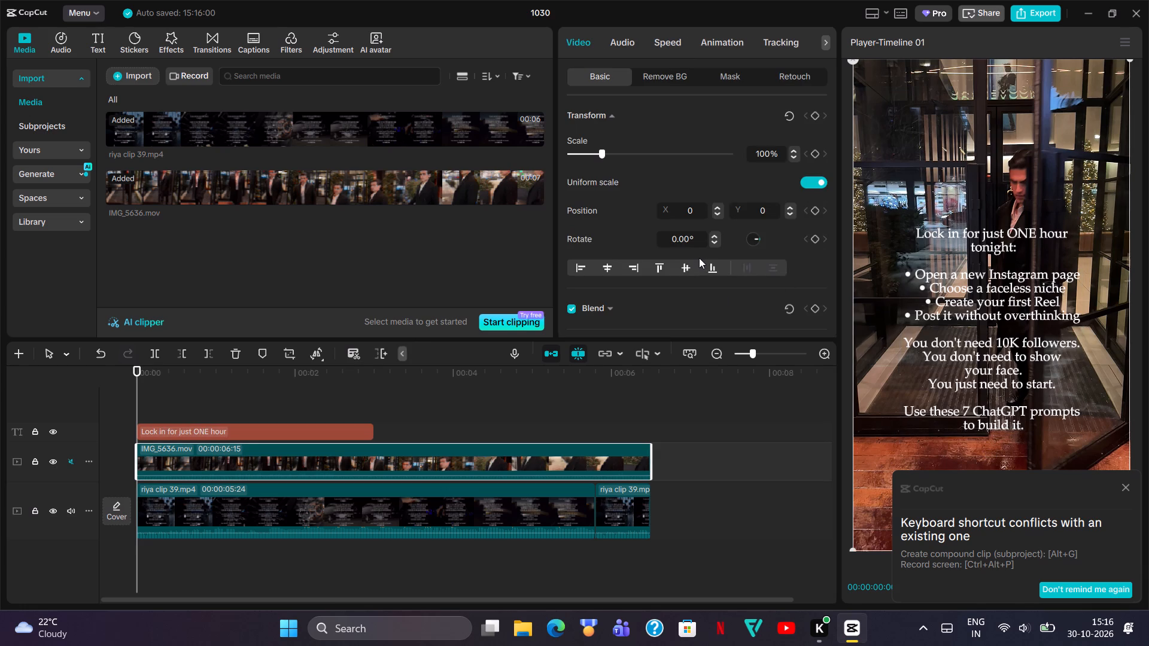
Enable a black Shadow on the "Lock in for just ONE hour" overlay text.
{"action": "left_click", "coordinate": [364, 432]}
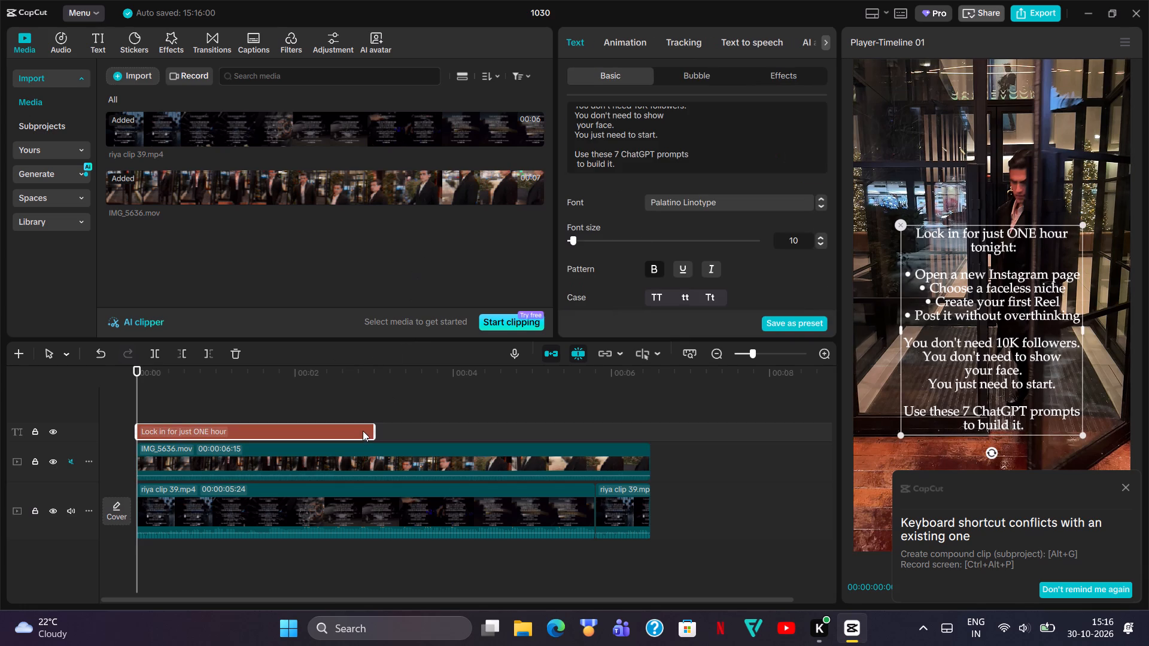
{"action": "scroll", "coordinate": [642, 223], "scroll_direction": "down", "scroll_amount": 11}
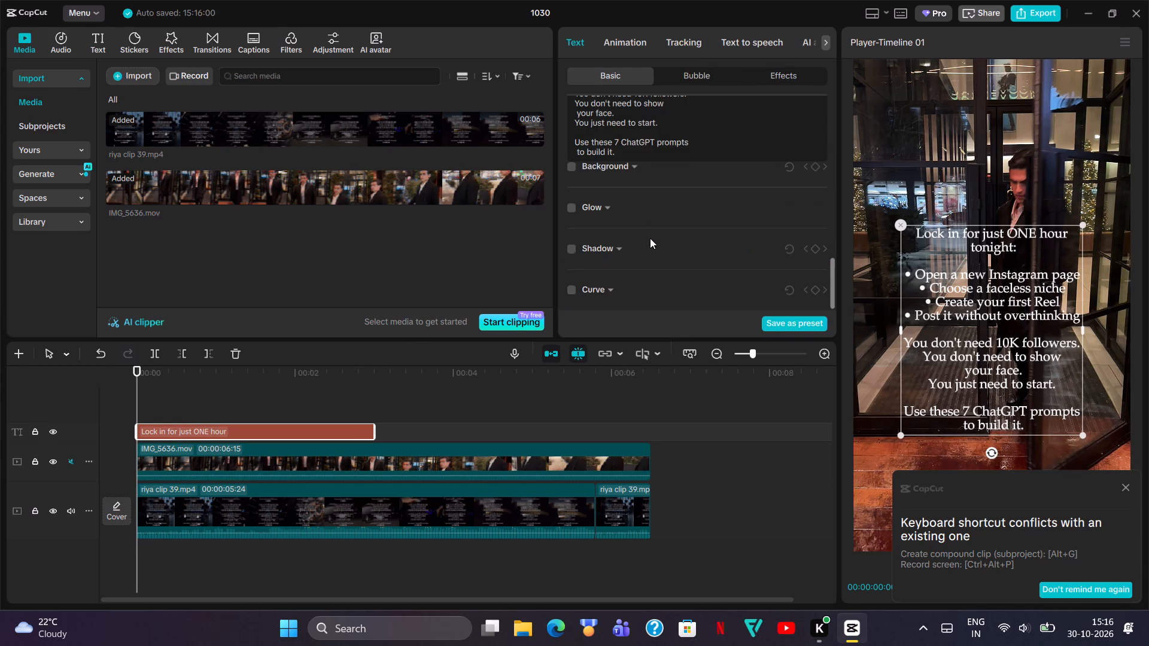
{"action": "left_click", "coordinate": [572, 245]}
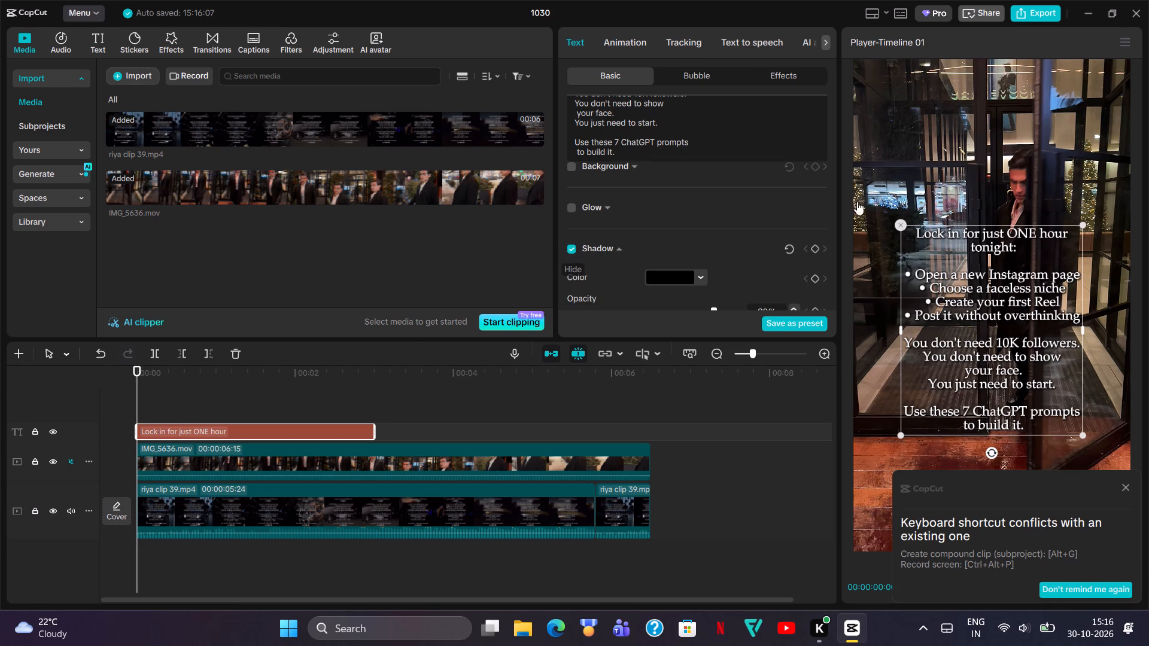
{"action": "left_click", "coordinate": [1032, 173]}
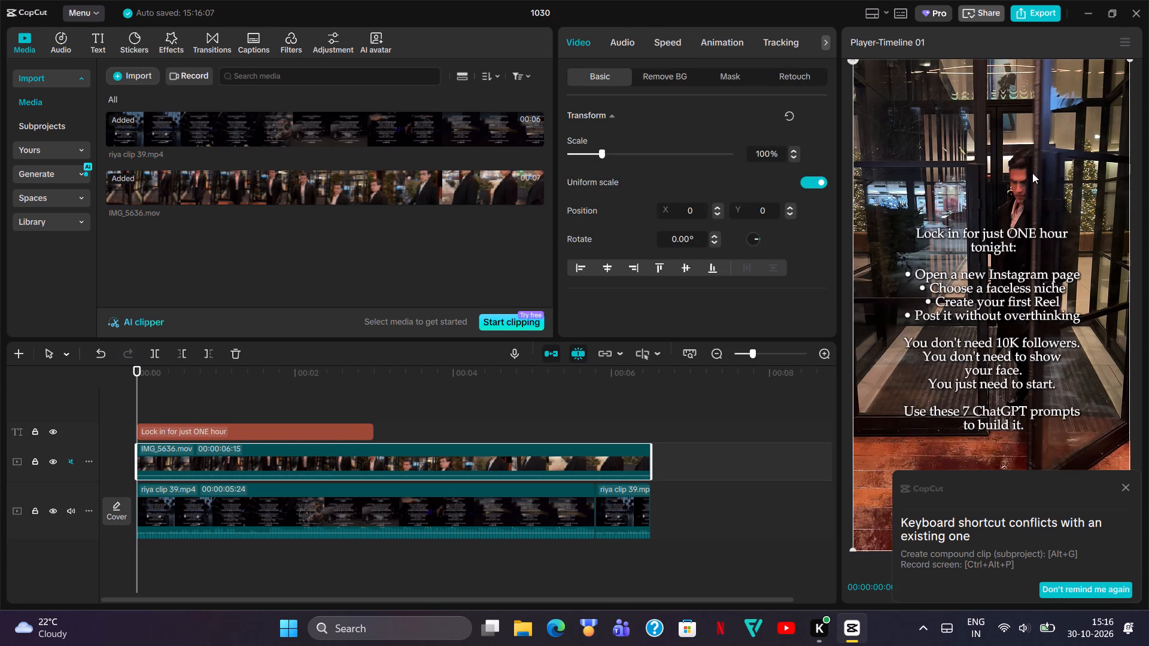
{"action": "left_click", "coordinate": [938, 249]}
Preview riya clip 39.mp4 from the imported media to compare its overlay text with the recreated one.
{"action": "left_click", "coordinate": [491, 130]}
{"action": "left_click", "coordinate": [455, 133]}
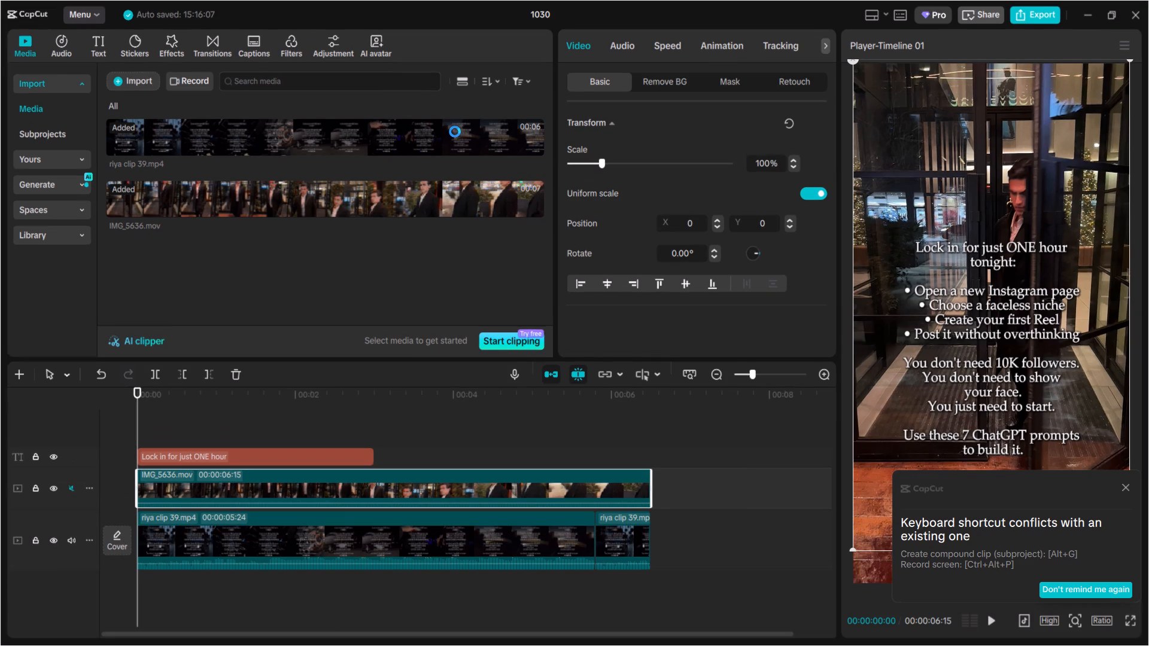
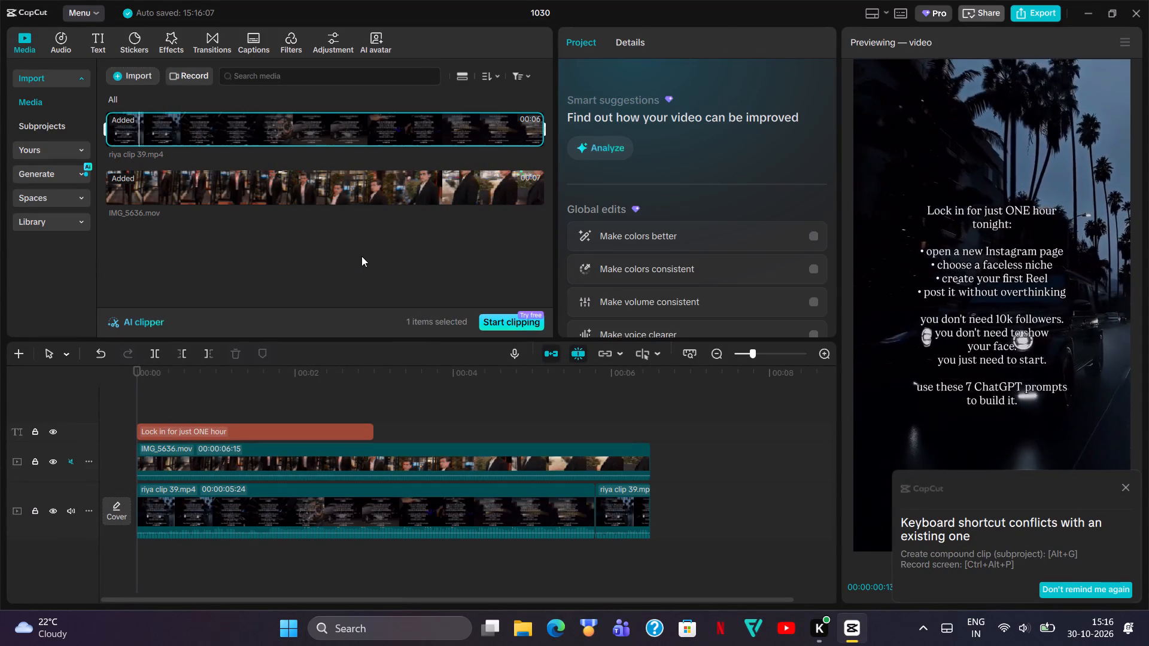
Shrink the "Lock in for just ONE hour" overlay slightly and shift it a little to the right, using riya clip 39.mp4 as reference.
{"action": "key", "text": "space"}
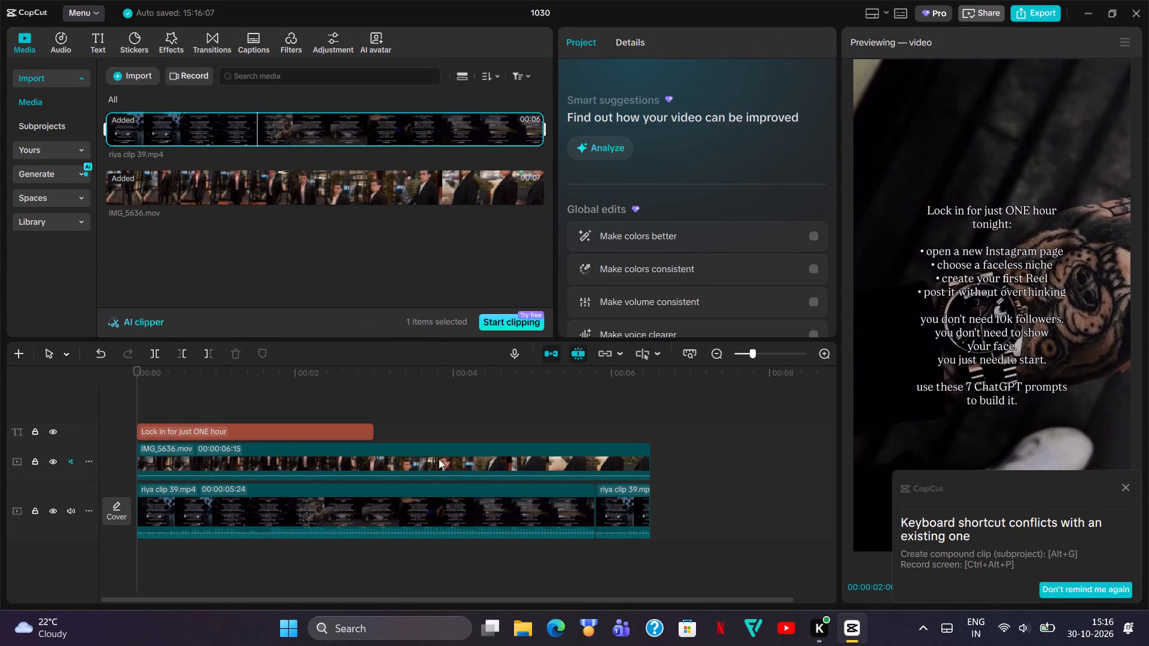
{"action": "left_click", "coordinate": [288, 431]}
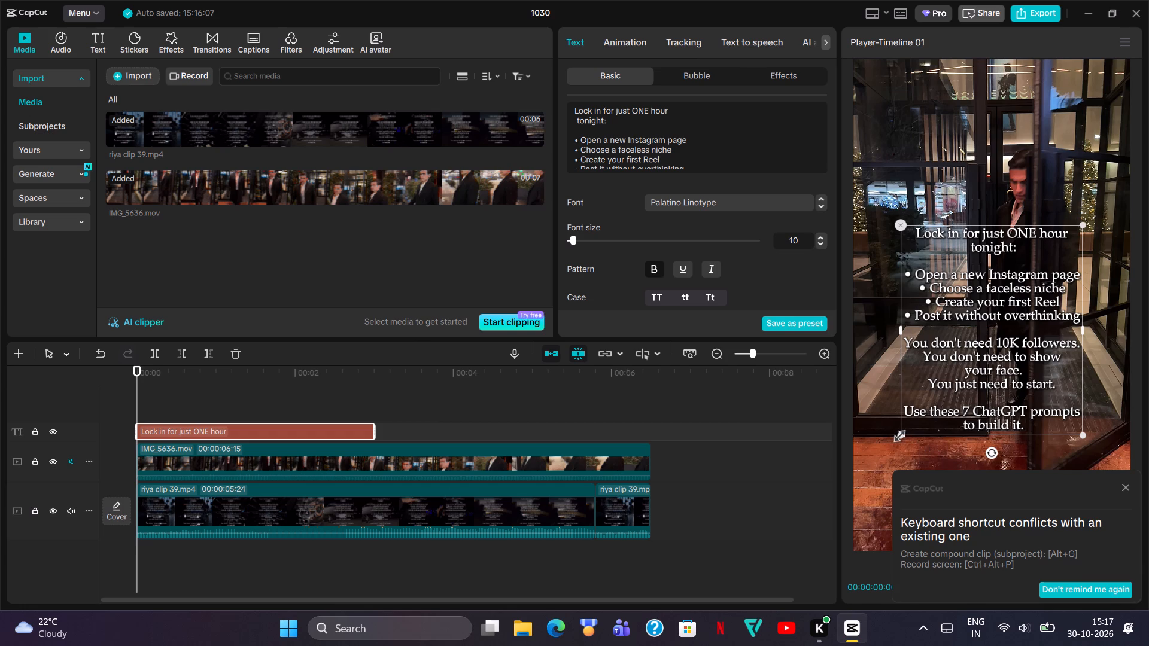
{"action": "left_click_drag", "start_coordinate": [897, 434], "coordinate": [918, 432]}
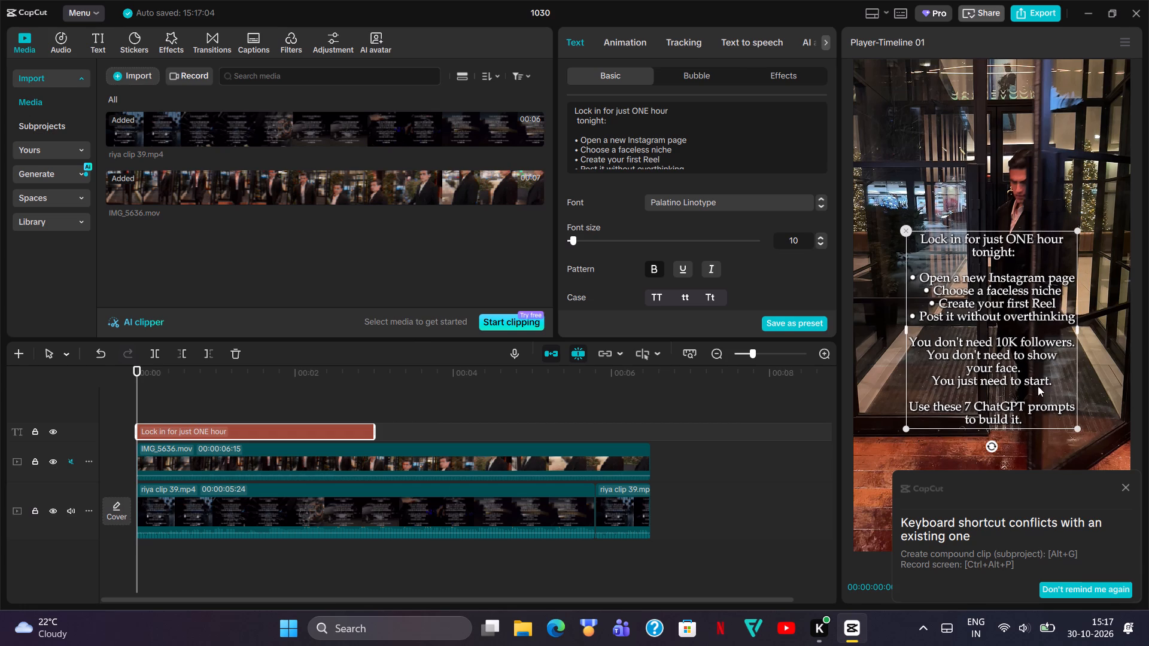
{"action": "left_click_drag", "start_coordinate": [1058, 373], "coordinate": [1066, 373]}
{"action": "left_click", "coordinate": [1083, 423]}
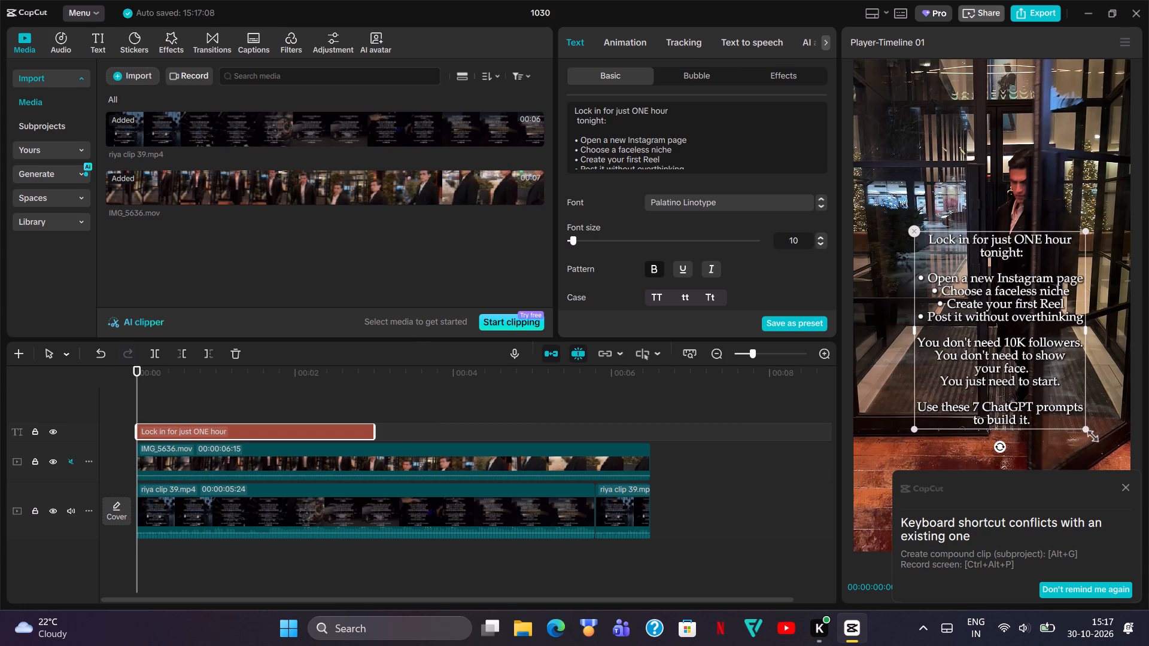
{"action": "left_click", "coordinate": [1082, 428]}
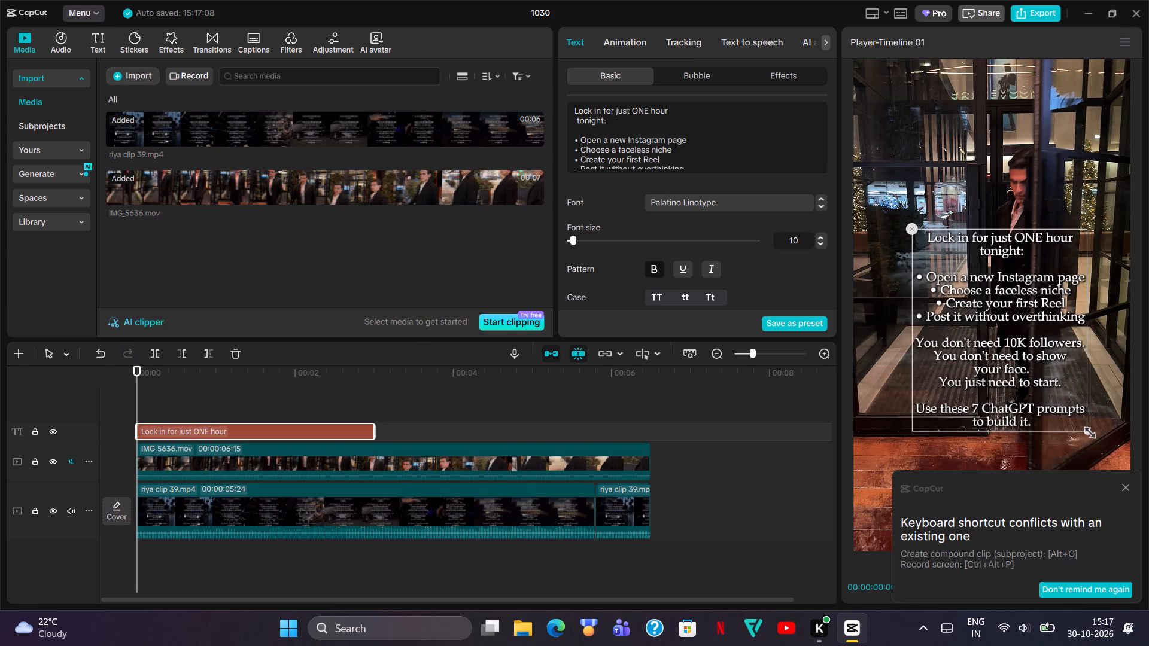
{"action": "left_click", "coordinate": [992, 175]}
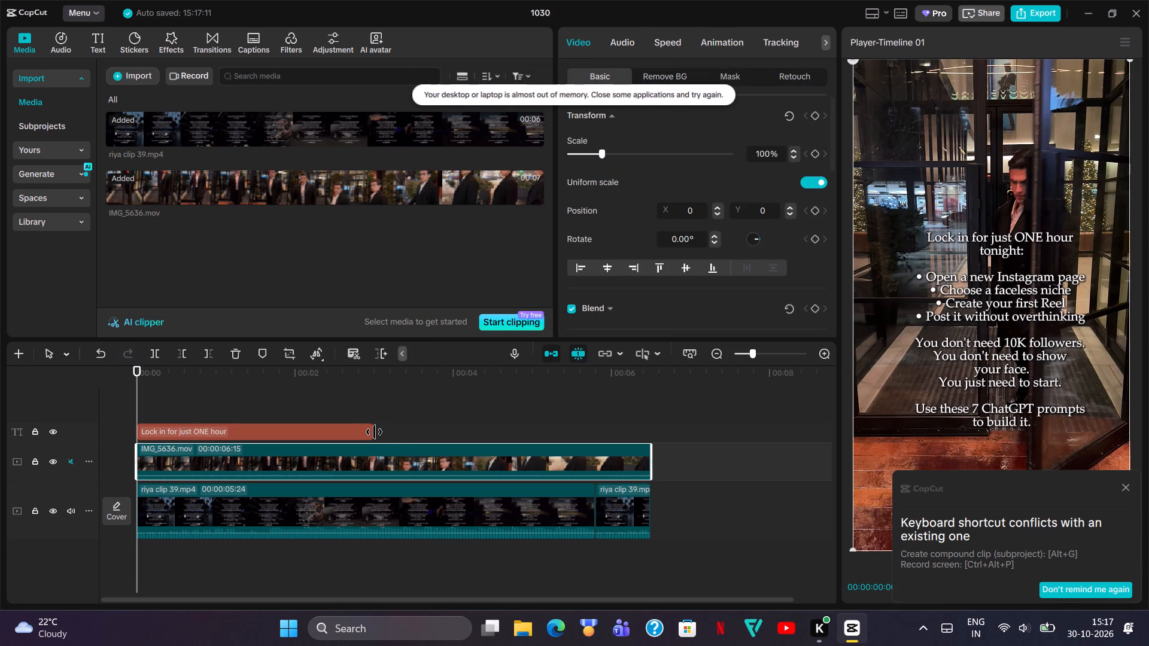
Extend the "Lock in for just ONE hour" text clip to the end of IMG_5636.mov so it spans the full 00:00:06:15.
{"action": "left_click_drag", "start_coordinate": [374, 432], "coordinate": [639, 423]}
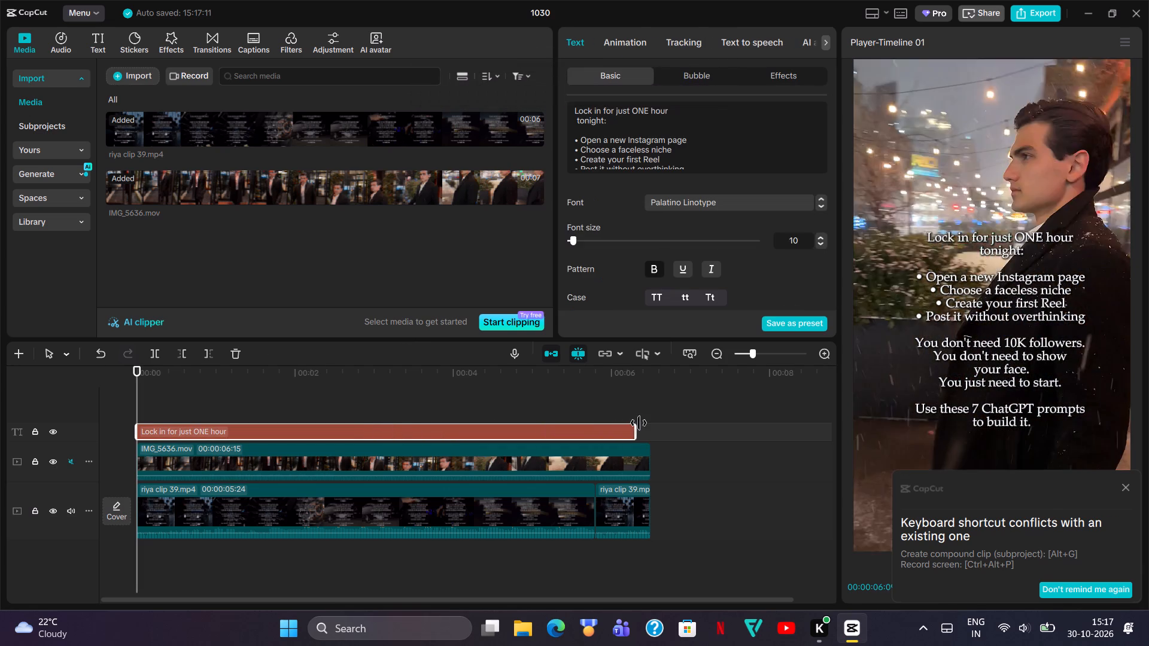
{"action": "left_click_drag", "start_coordinate": [639, 423], "coordinate": [646, 423]}
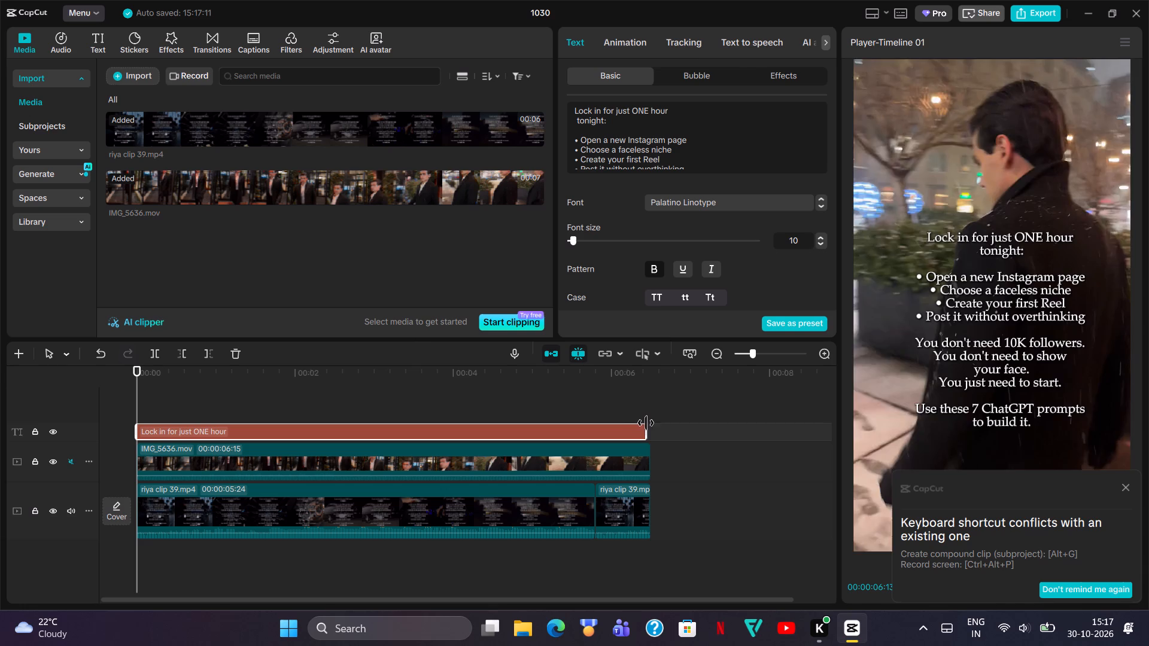
{"action": "left_click_drag", "start_coordinate": [646, 423], "coordinate": [647, 423]}
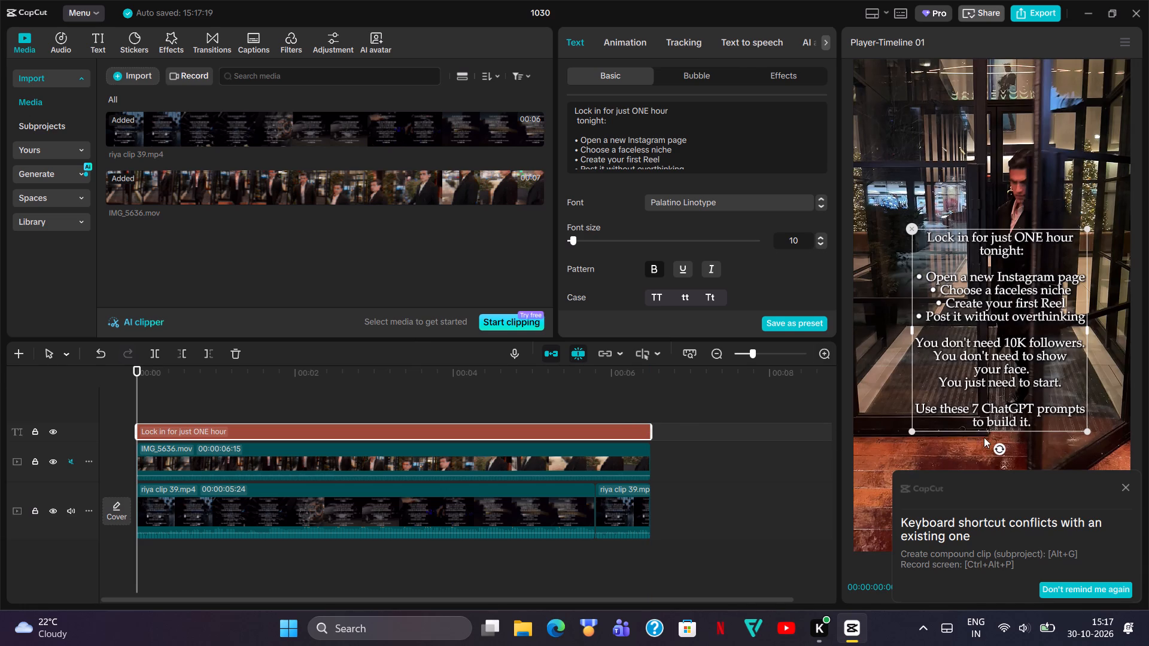
Enlarge the overlay text block slightly over IMG_5636, keeping its position in the frame.
{"action": "left_click_drag", "start_coordinate": [1084, 428], "coordinate": [1084, 429]}
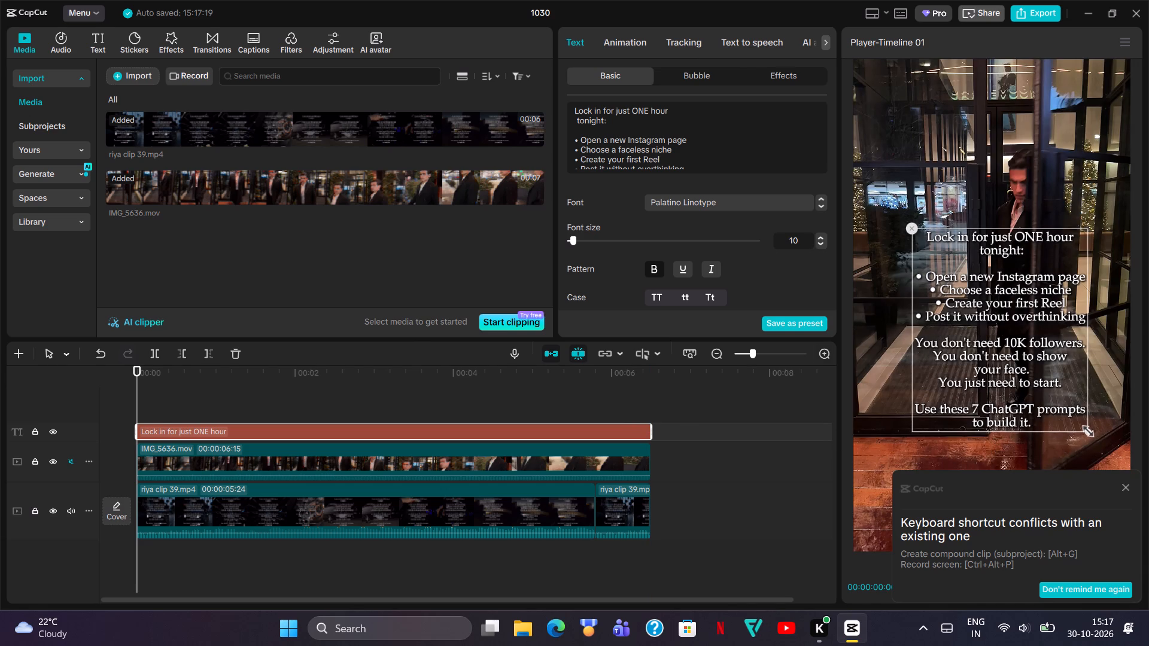
{"action": "left_click_drag", "start_coordinate": [1084, 429], "coordinate": [1091, 432]}
{"action": "left_click", "coordinate": [965, 168]}
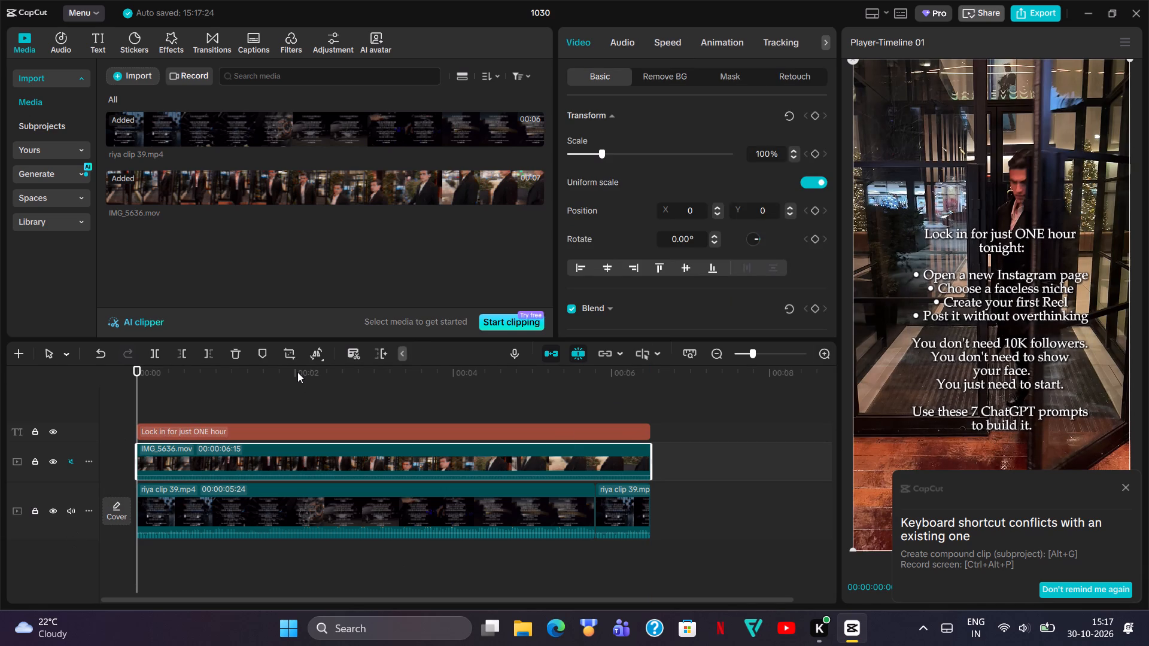
Play the whole reel from the start and compare its overlay text with riya clip 39.mp4.
{"action": "key", "text": "space"}
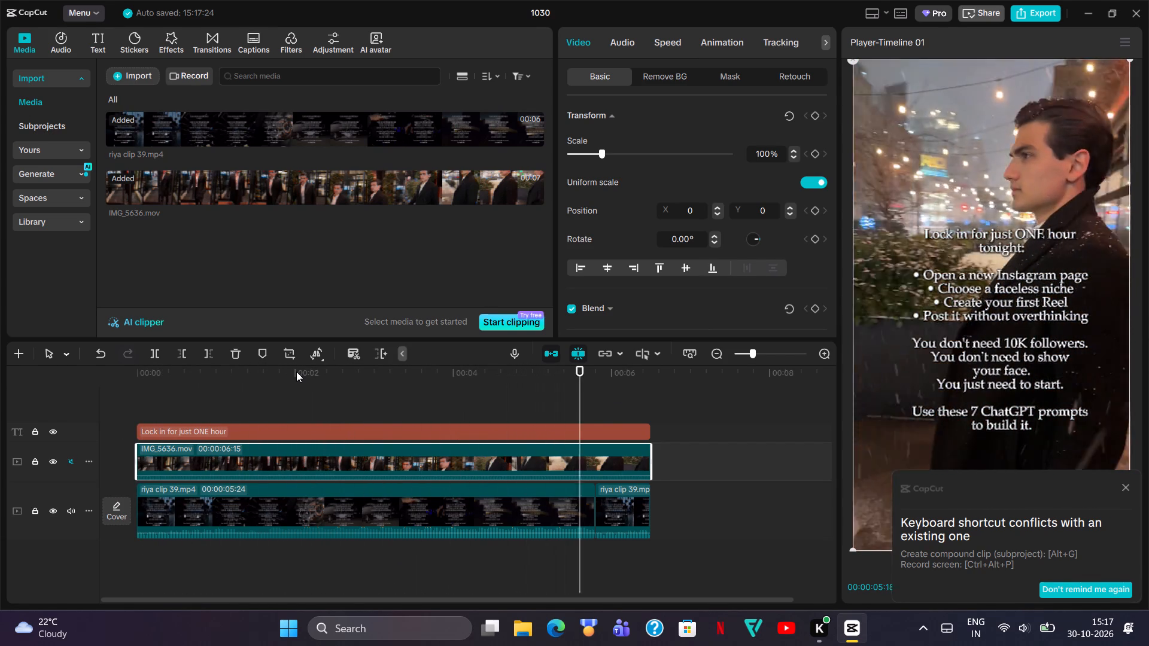
{"action": "left_click", "coordinate": [169, 407]}
{"action": "left_click_drag", "start_coordinate": [169, 407], "coordinate": [0, 458]}
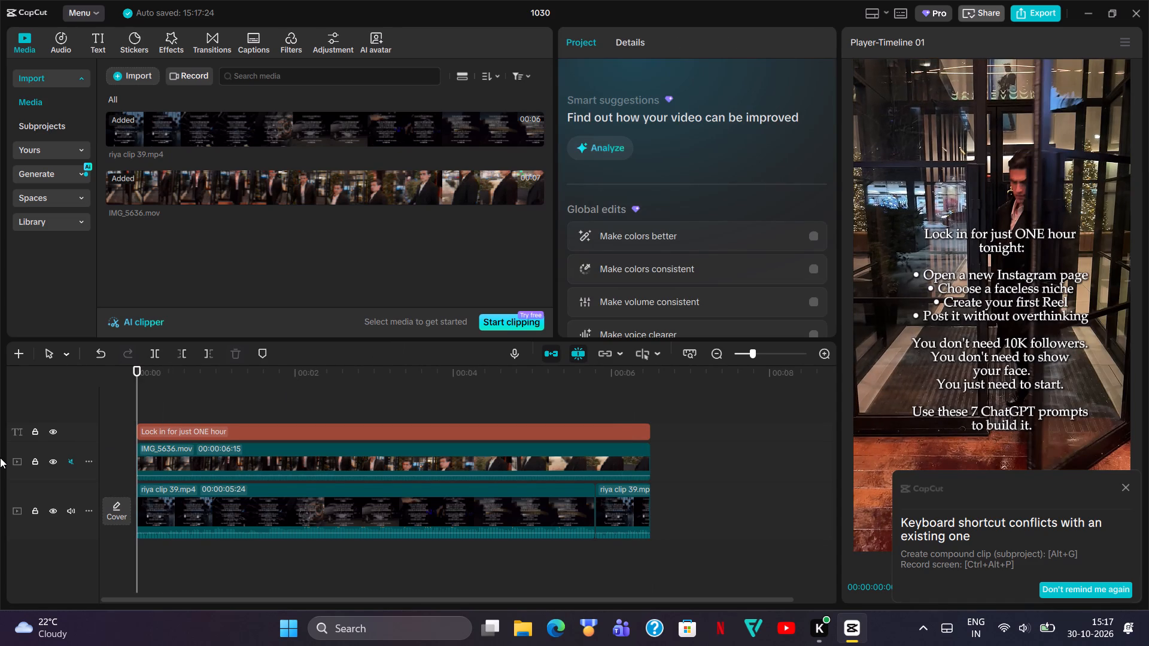
{"action": "key", "text": "space"}
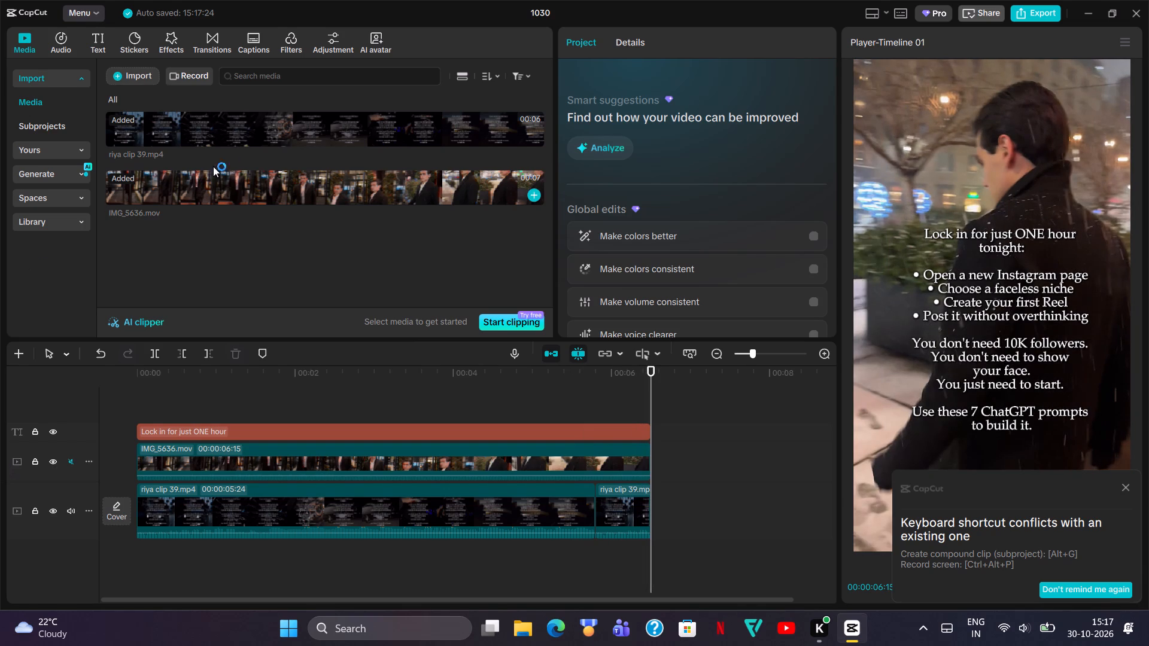
{"action": "left_click", "coordinate": [239, 135]}
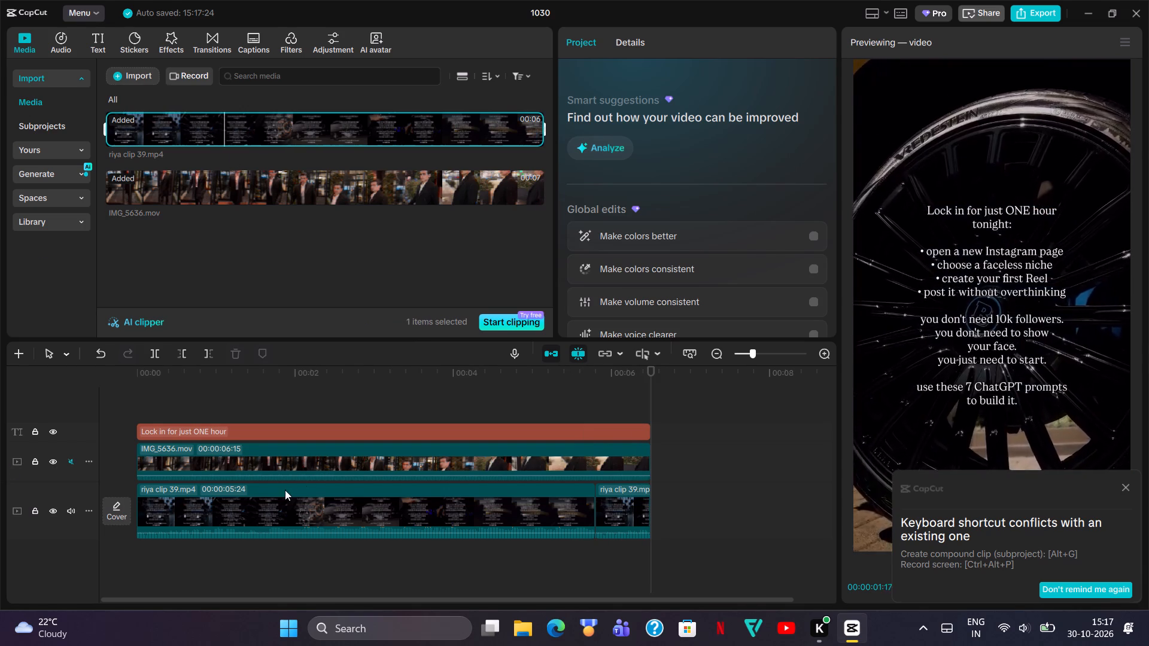
Replay and scrub the reel from start to end to check the text, footage and audio, finishing with the playhead at the start.
{"action": "left_click", "coordinate": [239, 386]}
{"action": "left_click", "coordinate": [197, 392]}
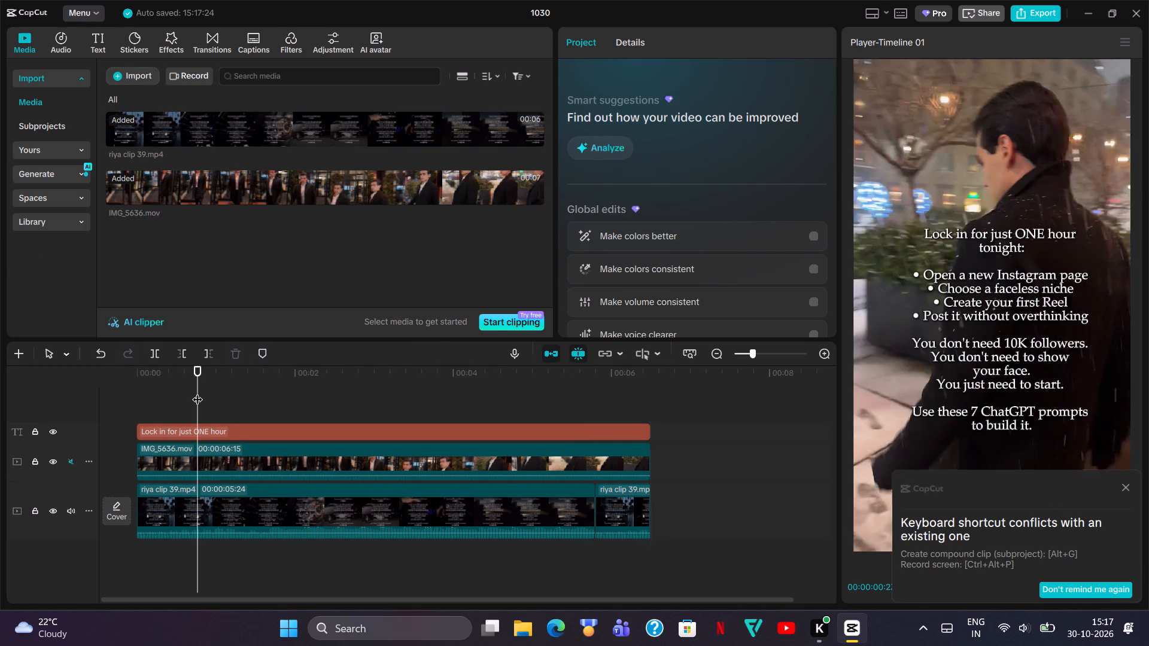
{"action": "left_click_drag", "start_coordinate": [197, 392], "coordinate": [0, 459]}
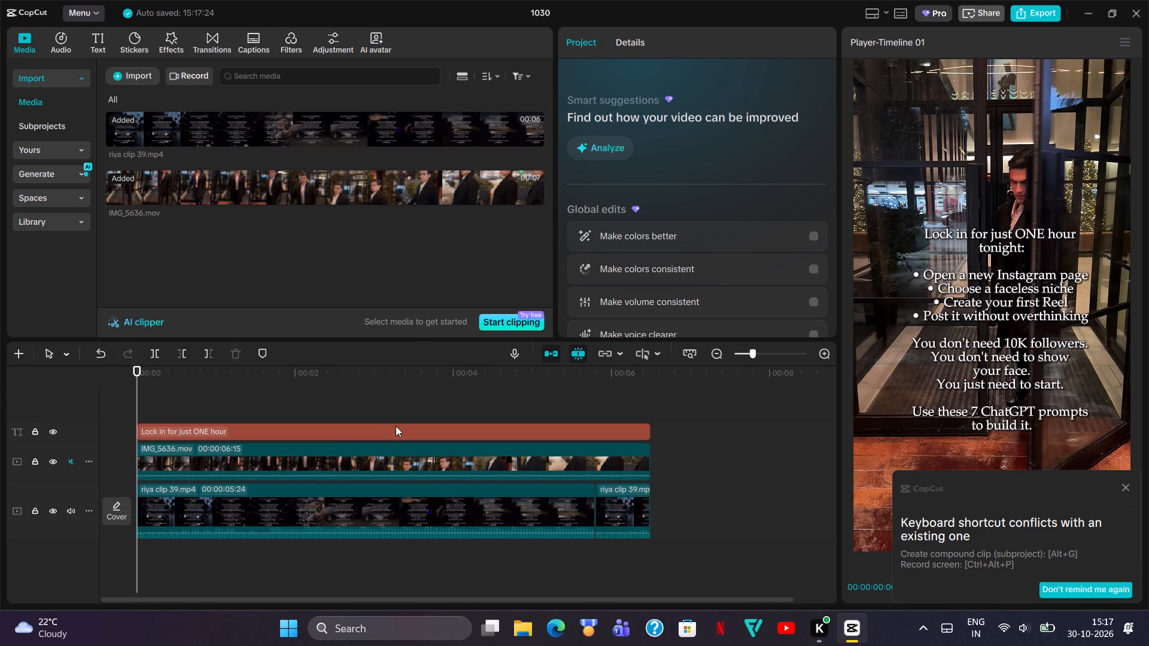
{"action": "key", "text": "space"}
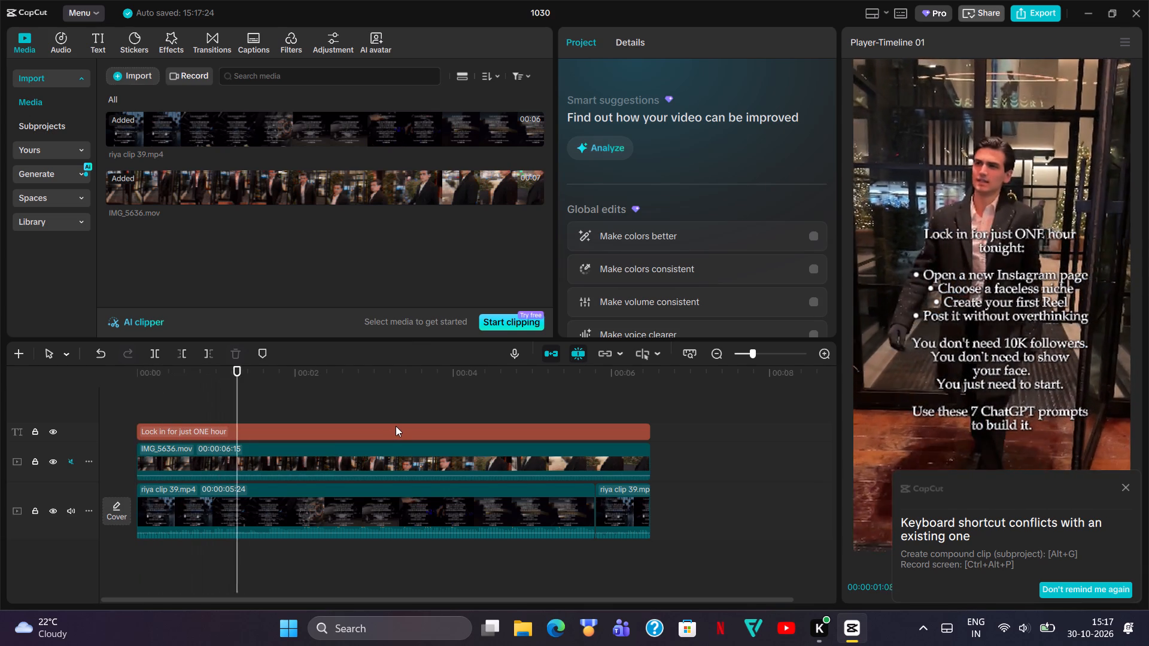
{"action": "key", "text": "space"}
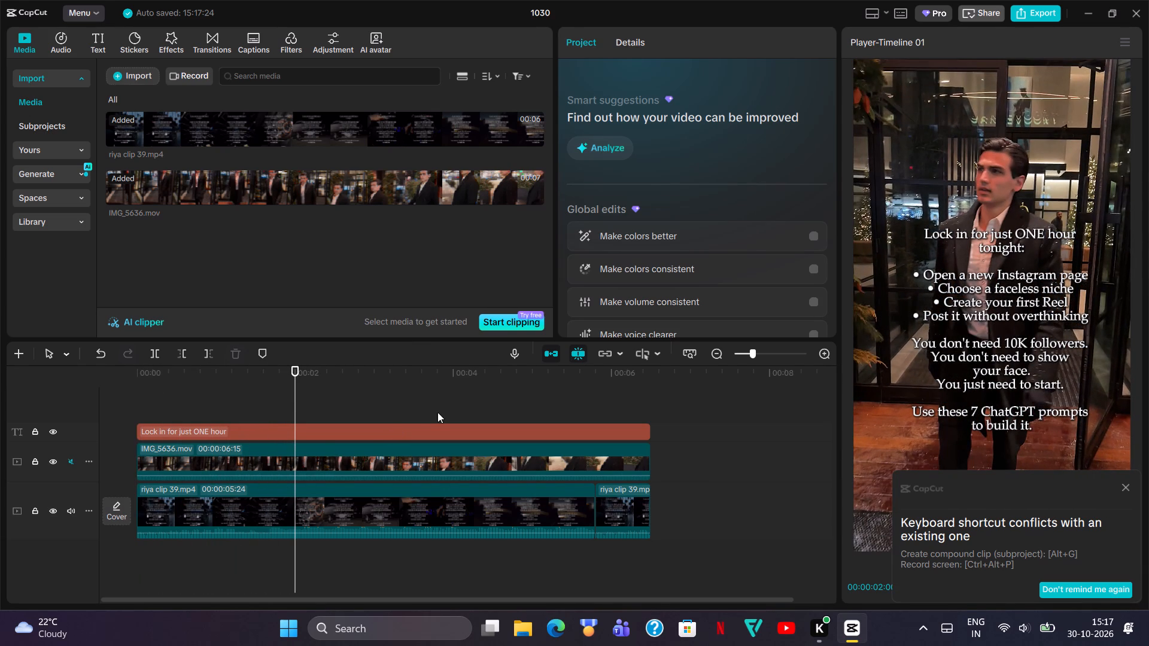
{"action": "left_click_drag", "start_coordinate": [294, 401], "coordinate": [753, 452]}
{"action": "left_click", "coordinate": [456, 406]}
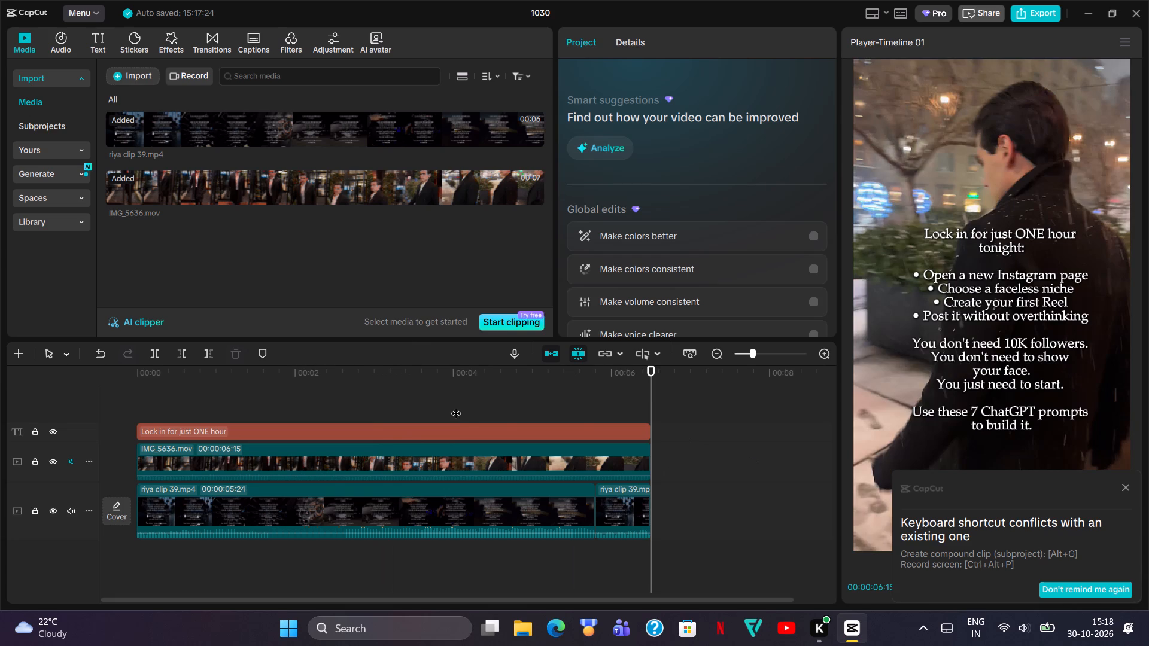
{"action": "left_click_drag", "start_coordinate": [456, 406], "coordinate": [428, 407]}
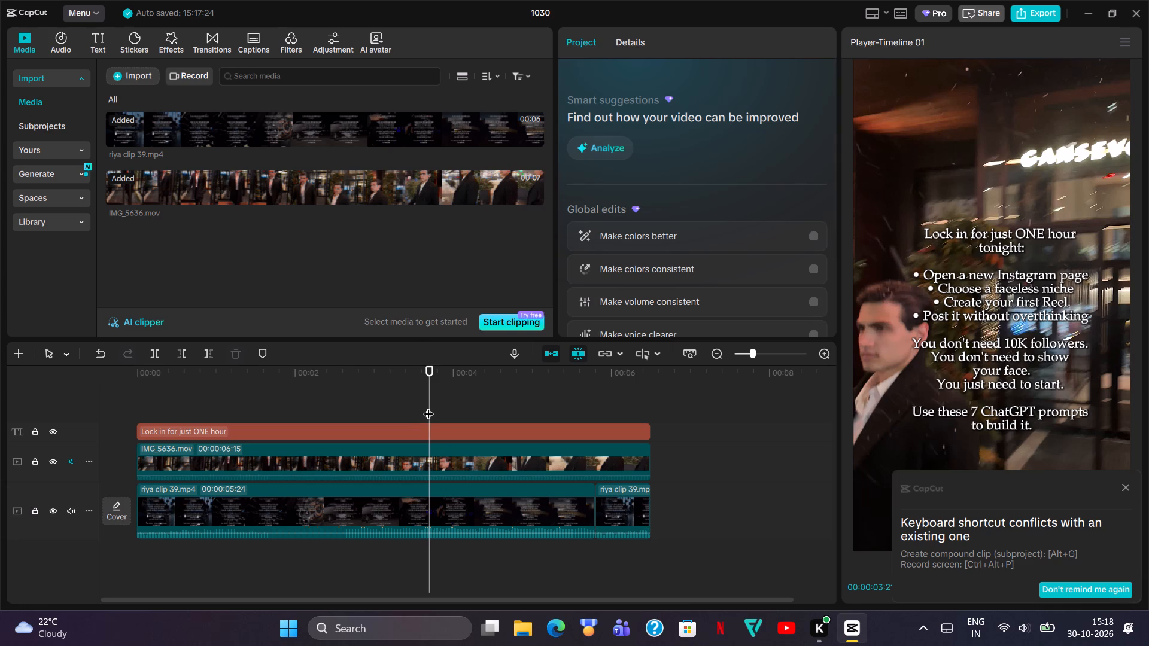
{"action": "left_click_drag", "start_coordinate": [428, 406], "coordinate": [0, 391]}
{"action": "key", "text": "space"}
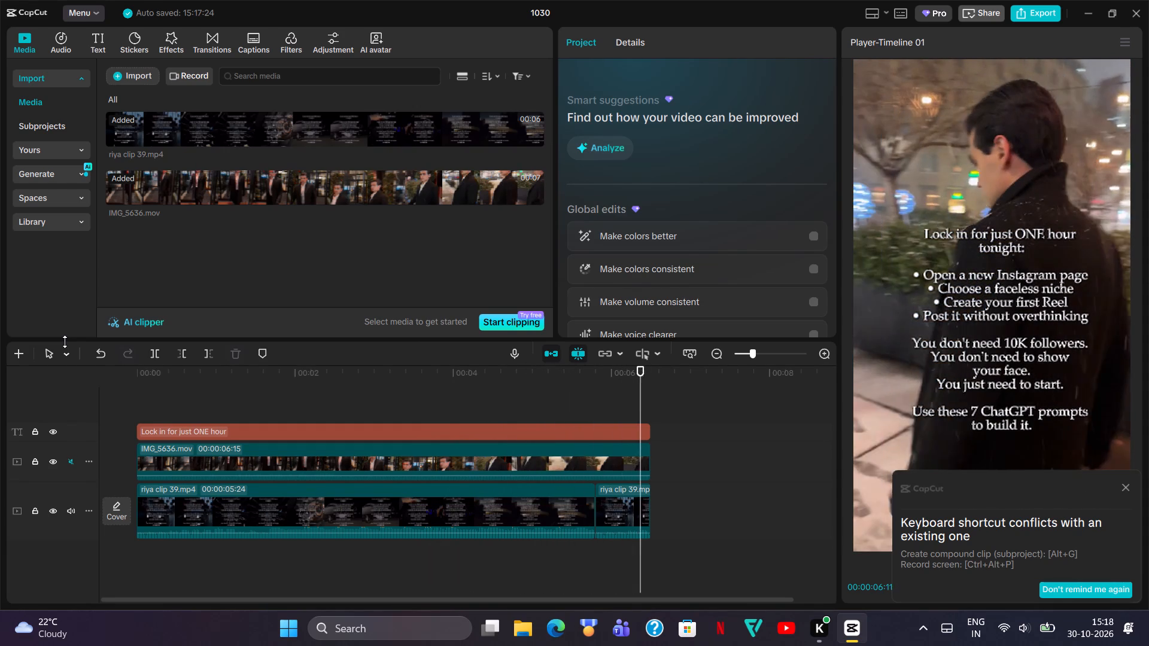
{"action": "left_click", "coordinate": [187, 397]}
{"action": "left_click_drag", "start_coordinate": [187, 397], "coordinate": [0, 418]}
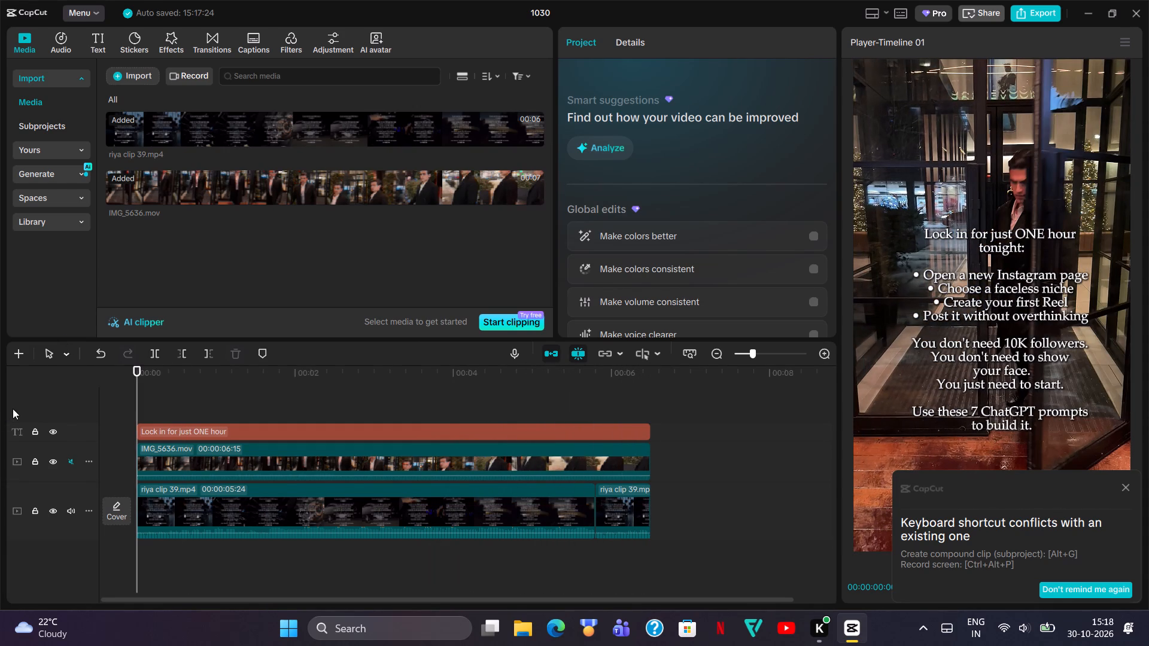
{"action": "key", "text": "space"}
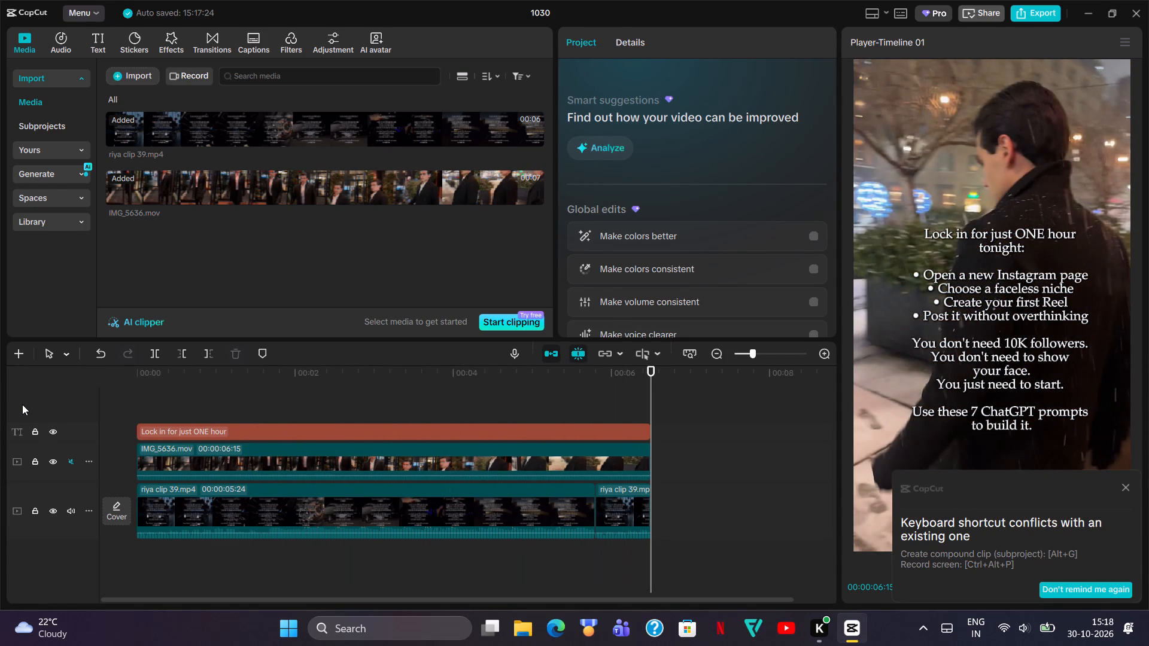
{"action": "left_click", "coordinate": [221, 397]}
{"action": "left_click_drag", "start_coordinate": [221, 397], "coordinate": [0, 413]}
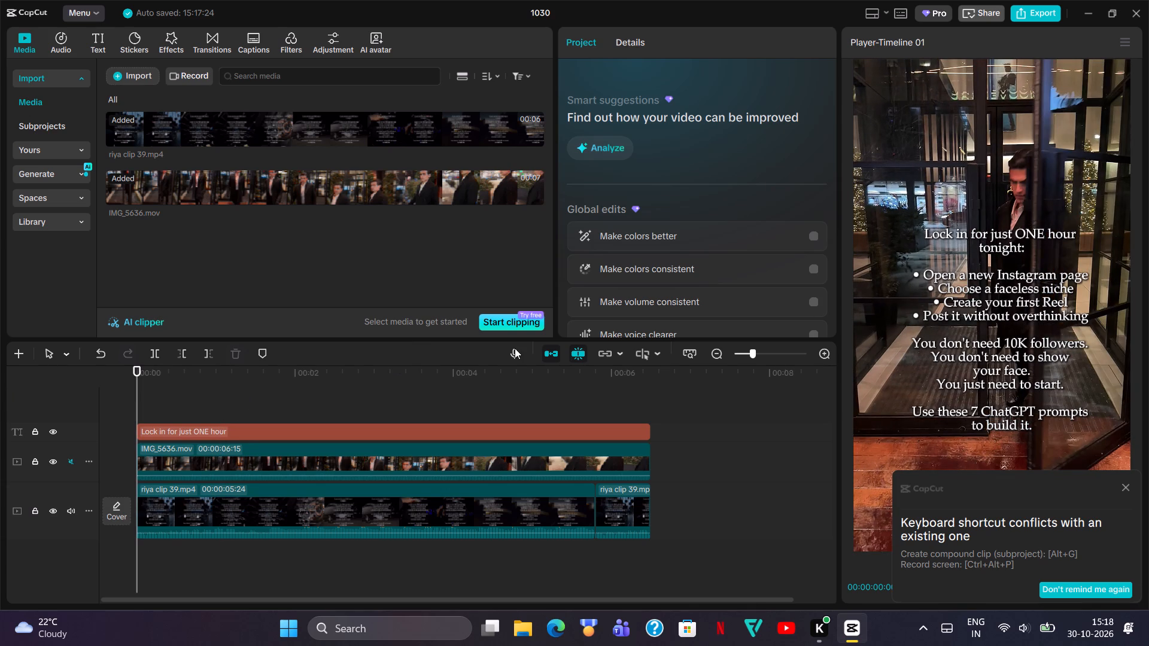
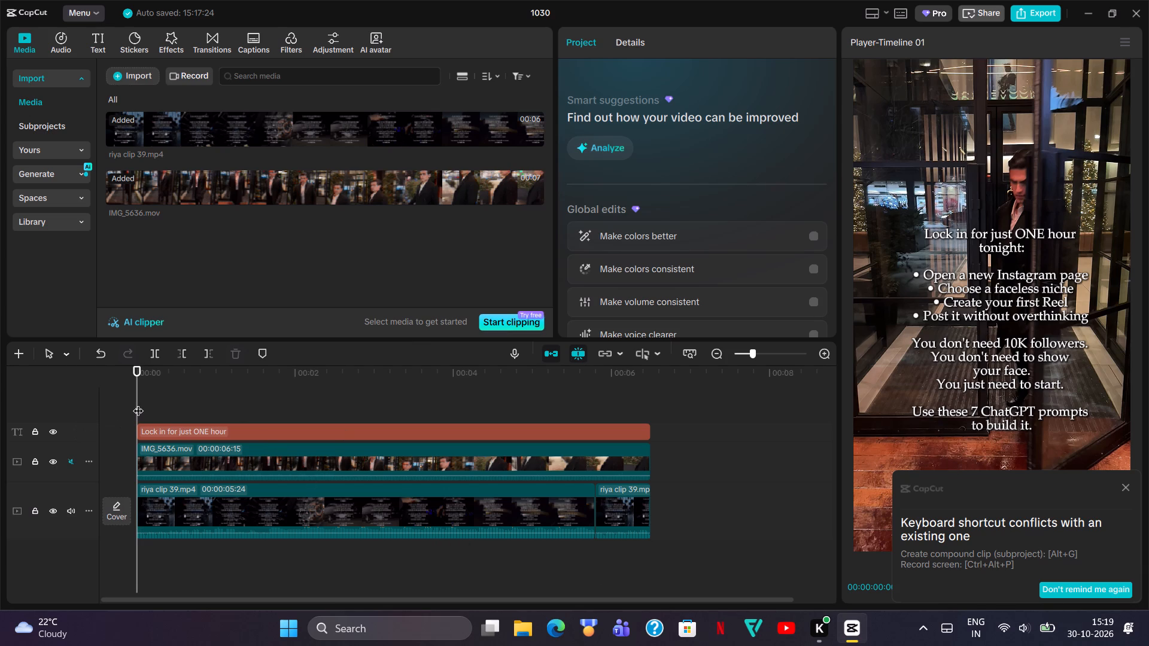
Scrub the reel between start and end to check the overlay text against the IMG_5636 footage, finishing at the start.
{"action": "left_click_drag", "start_coordinate": [138, 403], "coordinate": [393, 488]}
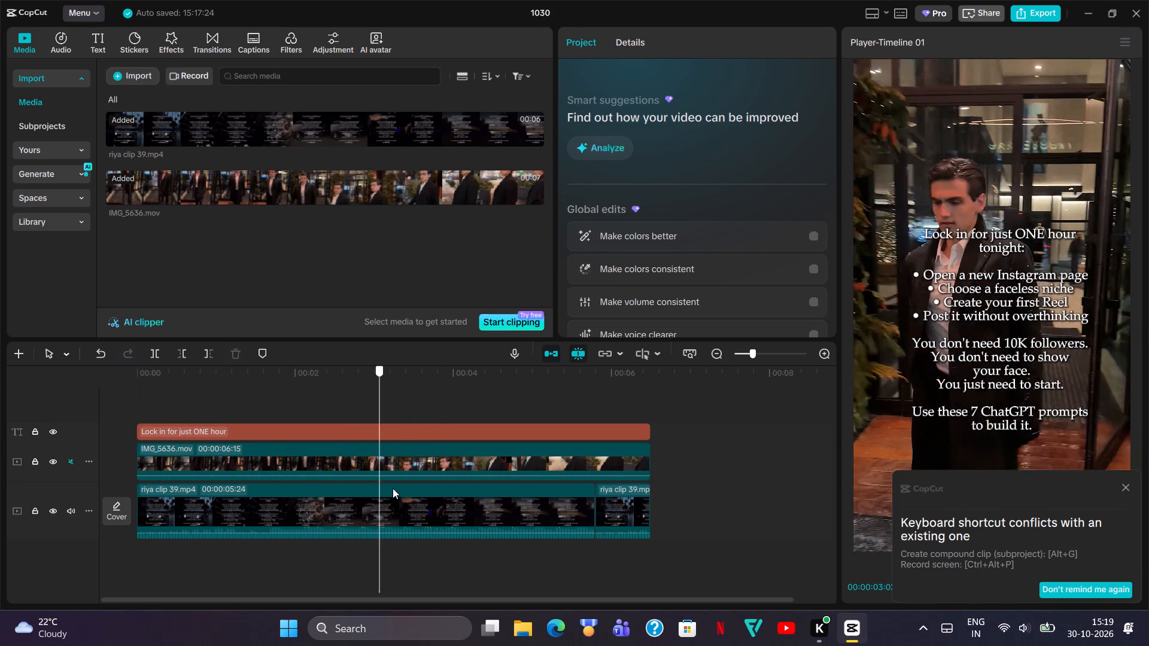
{"action": "left_click_drag", "start_coordinate": [393, 488], "coordinate": [78, 490]}
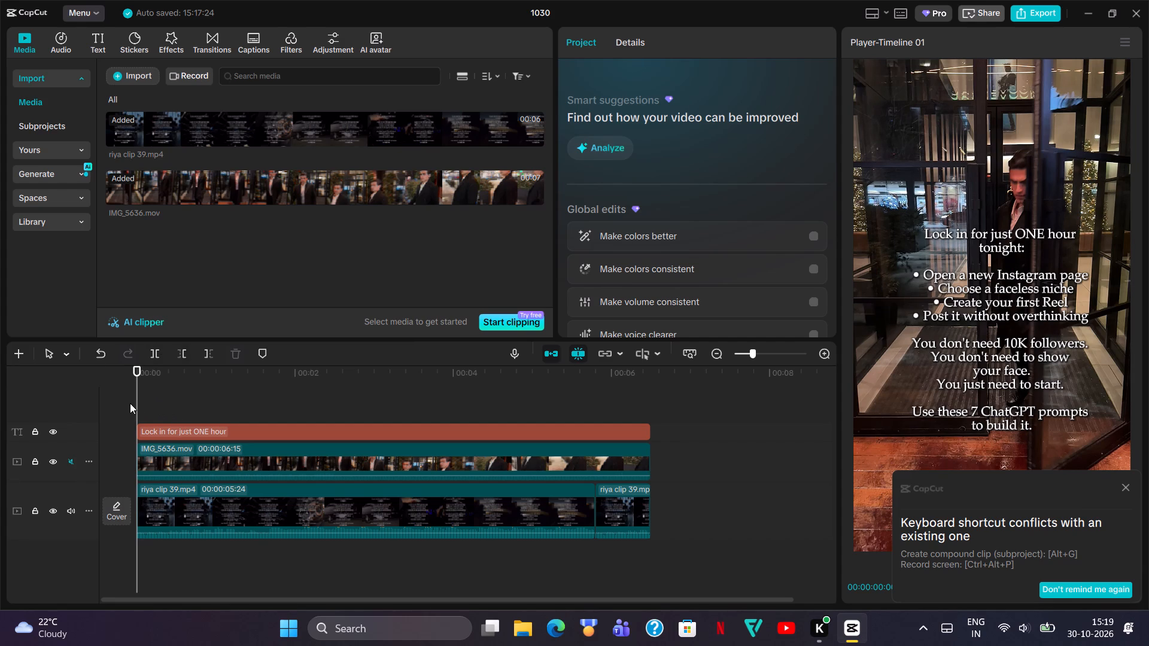
{"action": "left_click_drag", "start_coordinate": [134, 403], "coordinate": [135, 404]}
{"action": "left_click_drag", "start_coordinate": [135, 404], "coordinate": [162, 412]}
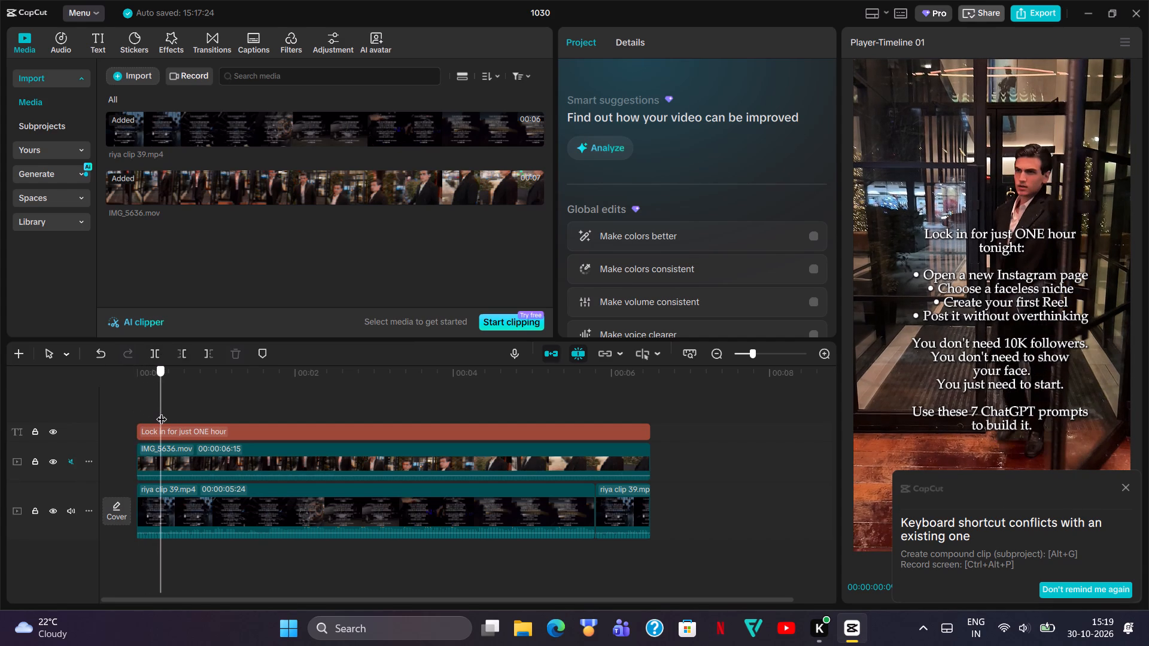
{"action": "left_click_drag", "start_coordinate": [162, 412], "coordinate": [180, 415]}
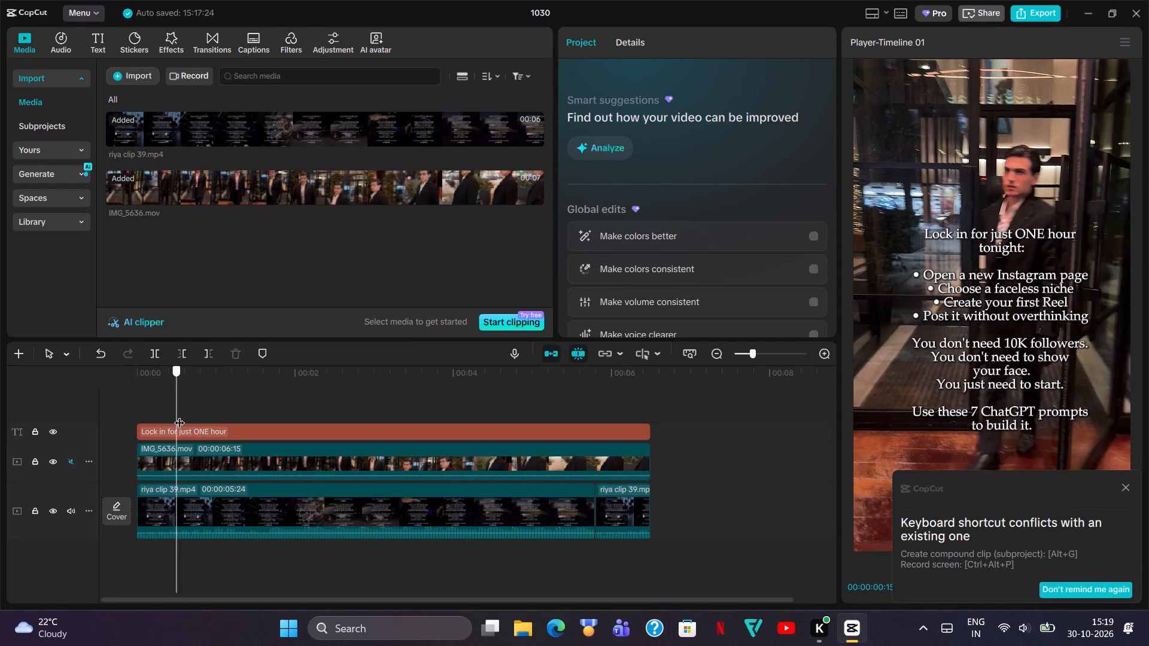
{"action": "left_click_drag", "start_coordinate": [180, 415], "coordinate": [187, 419]}
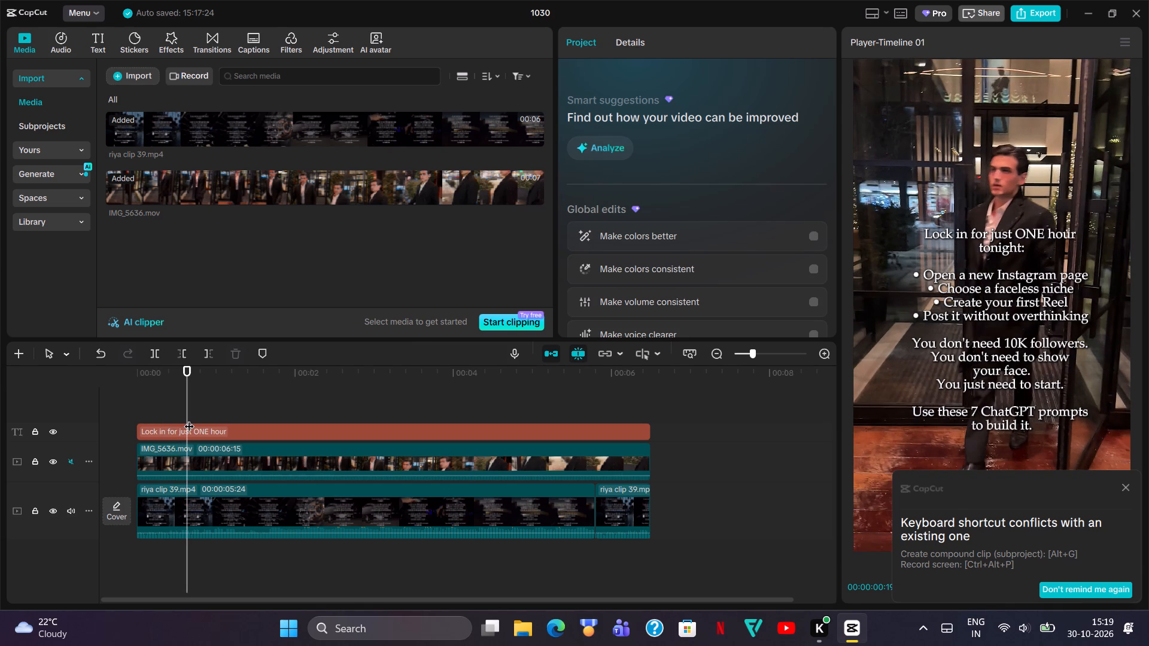
{"action": "left_click", "coordinate": [189, 419]}
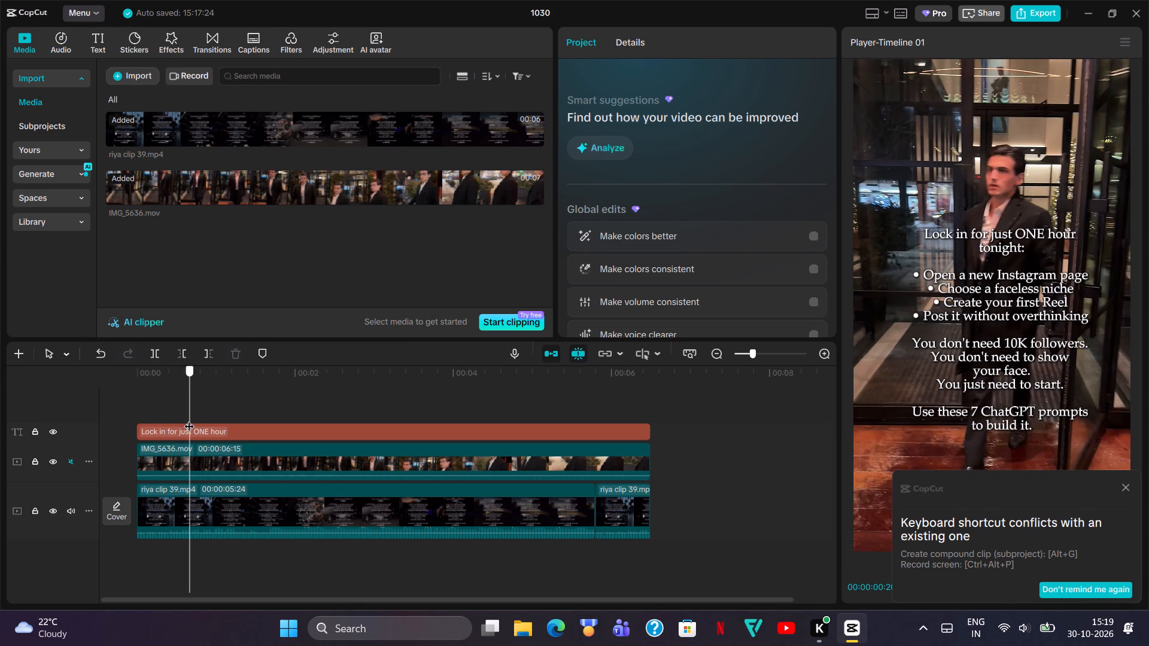
{"action": "left_click_drag", "start_coordinate": [190, 422], "coordinate": [193, 422]}
{"action": "left_click_drag", "start_coordinate": [193, 422], "coordinate": [229, 447]}
{"action": "left_click", "coordinate": [244, 388]}
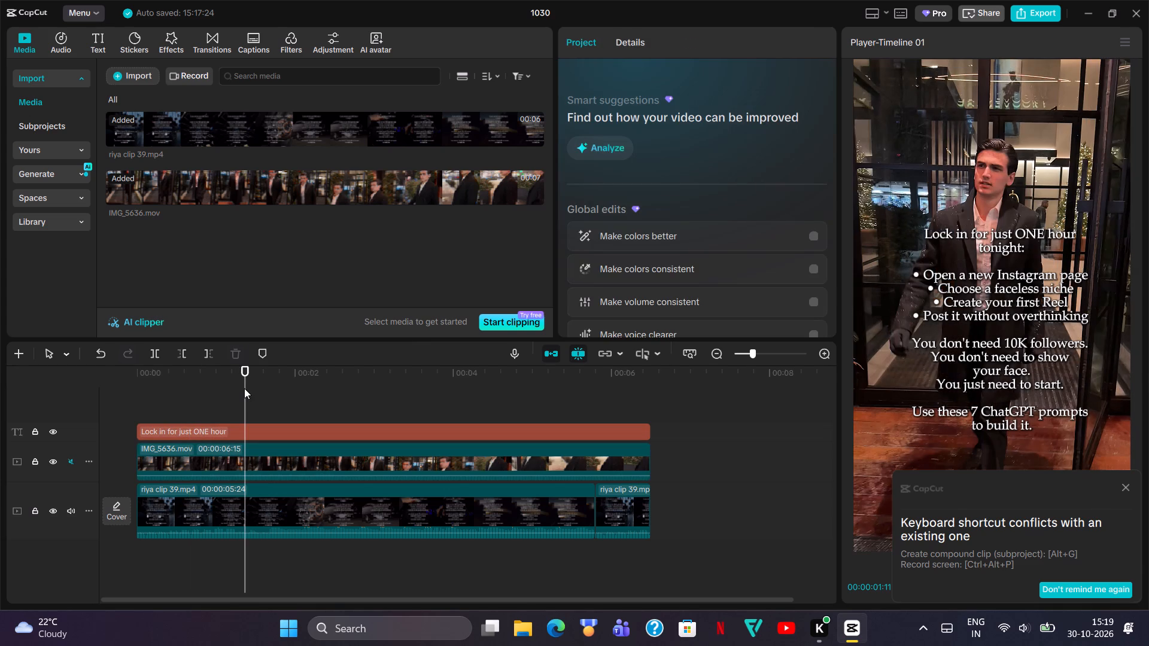
{"action": "left_click_drag", "start_coordinate": [244, 388], "coordinate": [57, 406]}
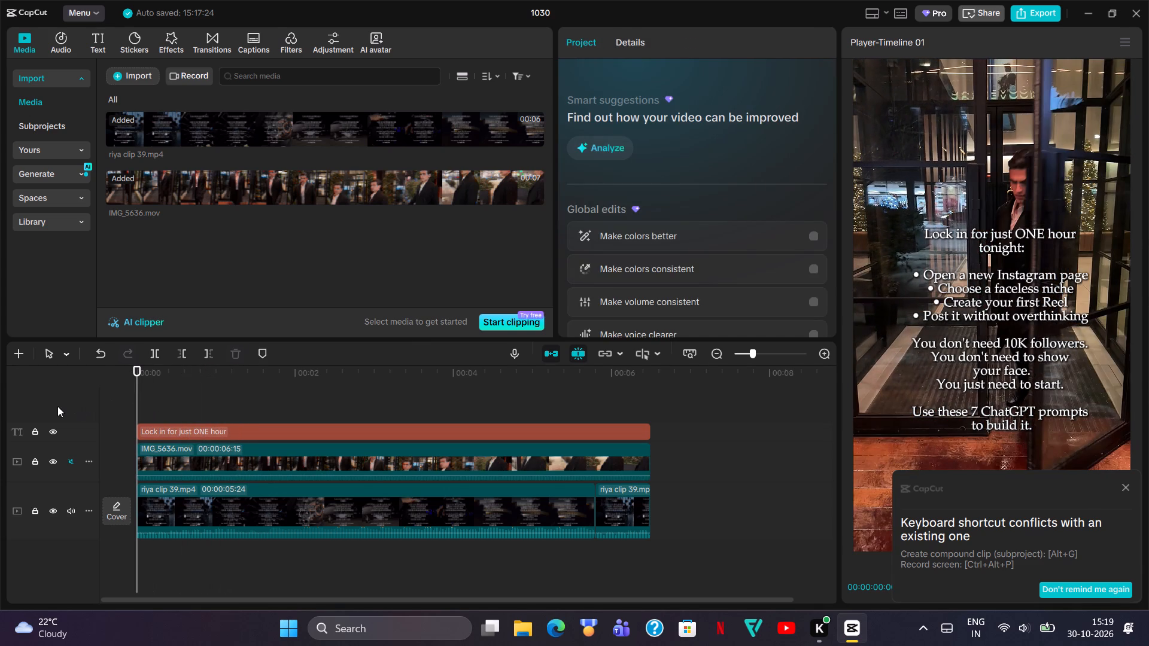
{"action": "left_click", "coordinate": [250, 378]}
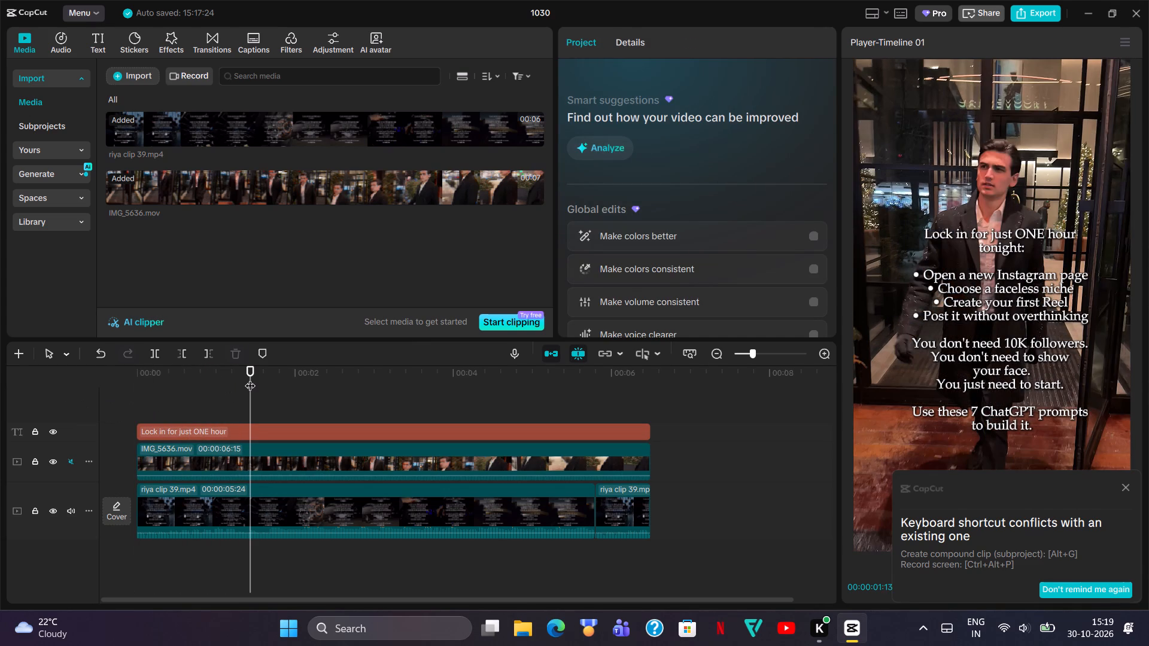
{"action": "left_click_drag", "start_coordinate": [245, 392], "coordinate": [572, 453]}
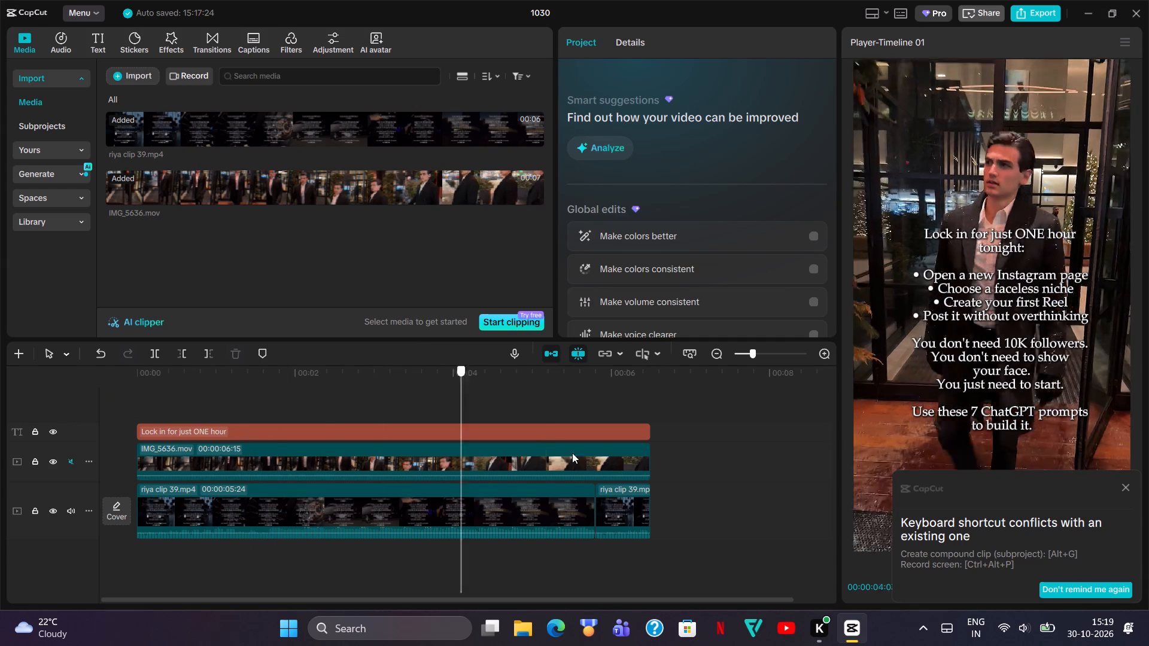
{"action": "left_click_drag", "start_coordinate": [572, 453], "coordinate": [730, 464]}
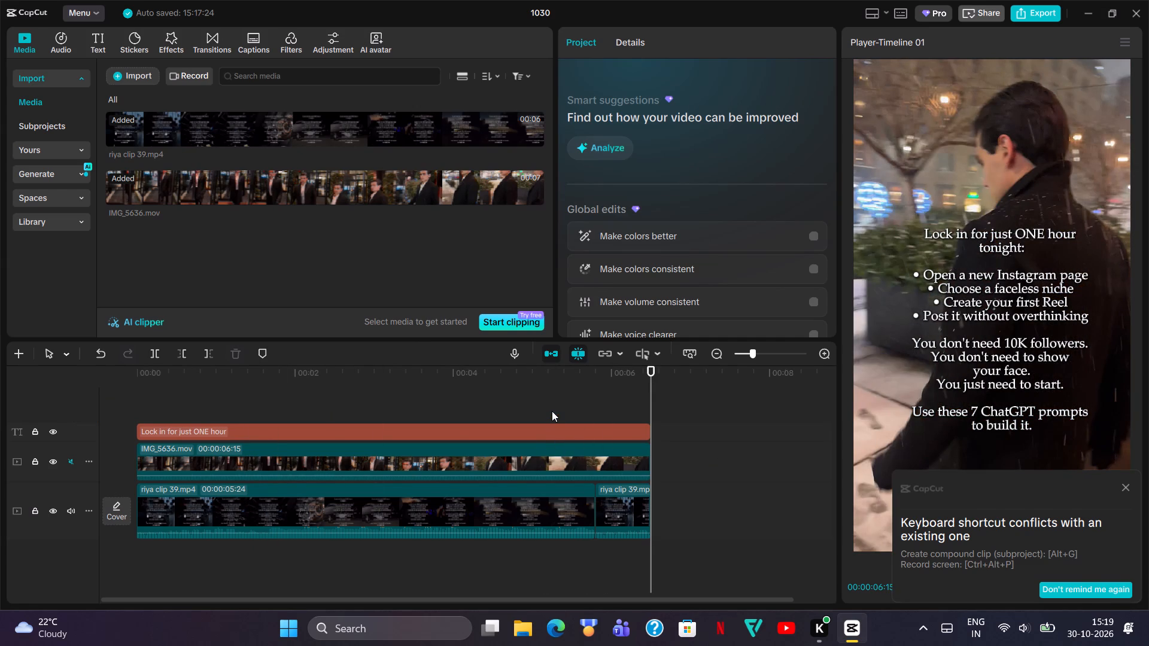
{"action": "left_click", "coordinate": [552, 411]}
{"action": "left_click_drag", "start_coordinate": [552, 411], "coordinate": [0, 300]}
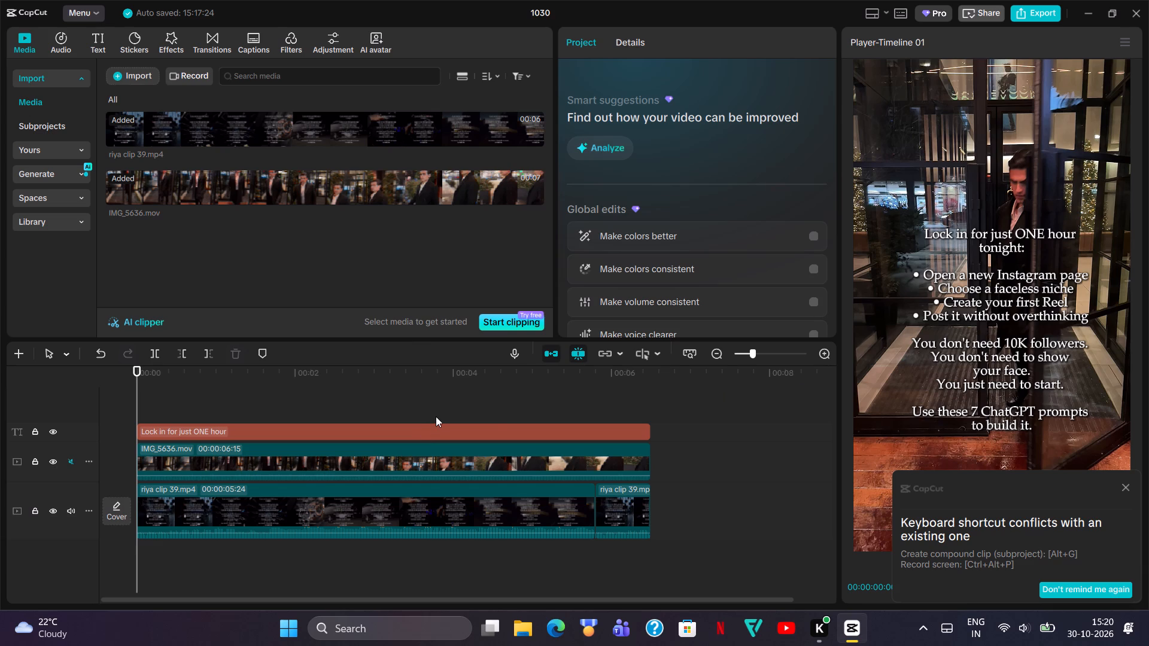
Preview the source video riya clip 39.mp4 around its midpoint to examine its text layout against the reel's overlay.
{"action": "scroll", "coordinate": [436, 416], "scroll_direction": "down", "scroll_amount": 2}
{"action": "left_click", "coordinate": [449, 127]}
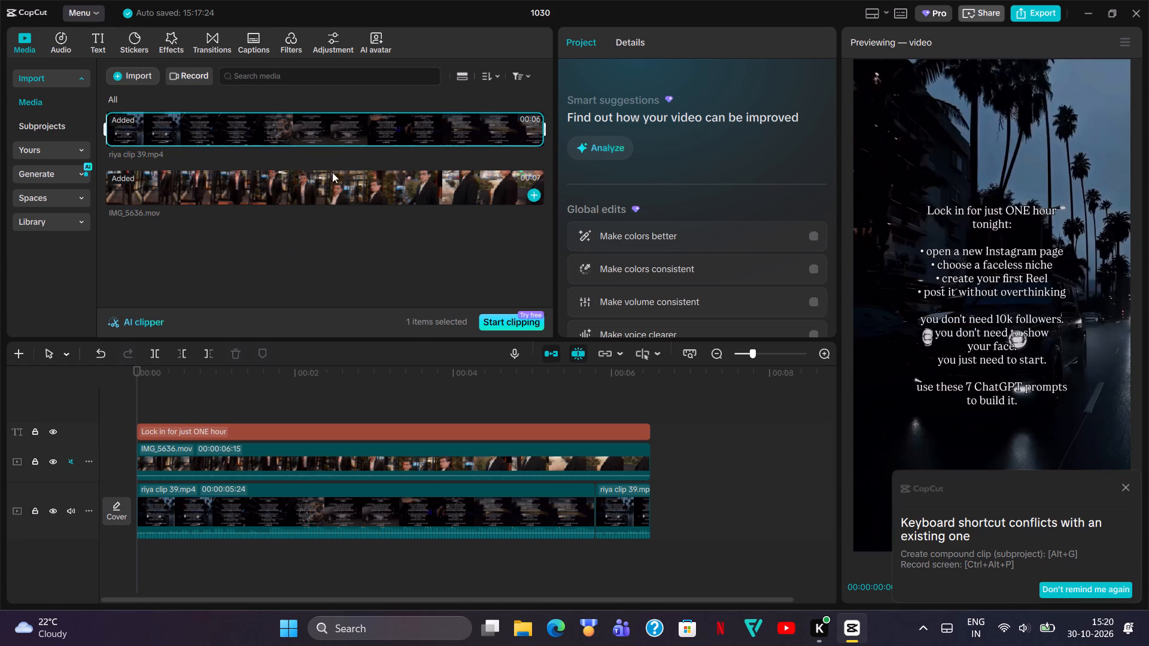
{"action": "left_click", "coordinate": [367, 120]}
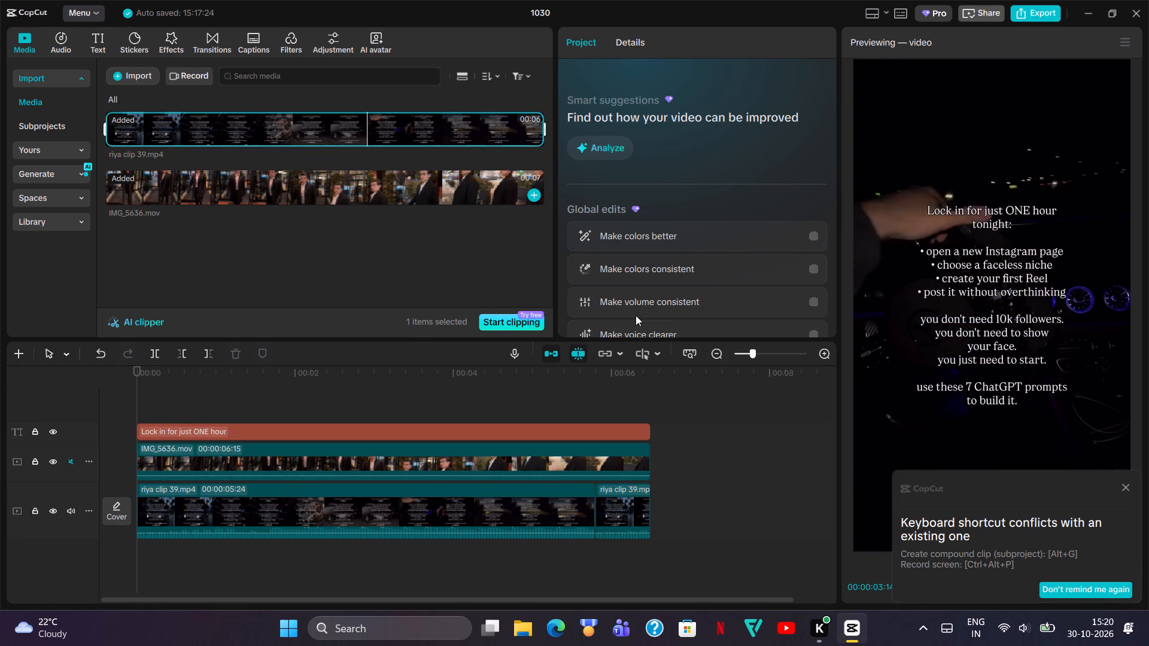
{"action": "left_click", "coordinate": [941, 313]}
Scrub the reel from the first frame to the last to recheck the overlay text, and return the playhead to the start.
{"action": "left_click", "coordinate": [153, 392]}
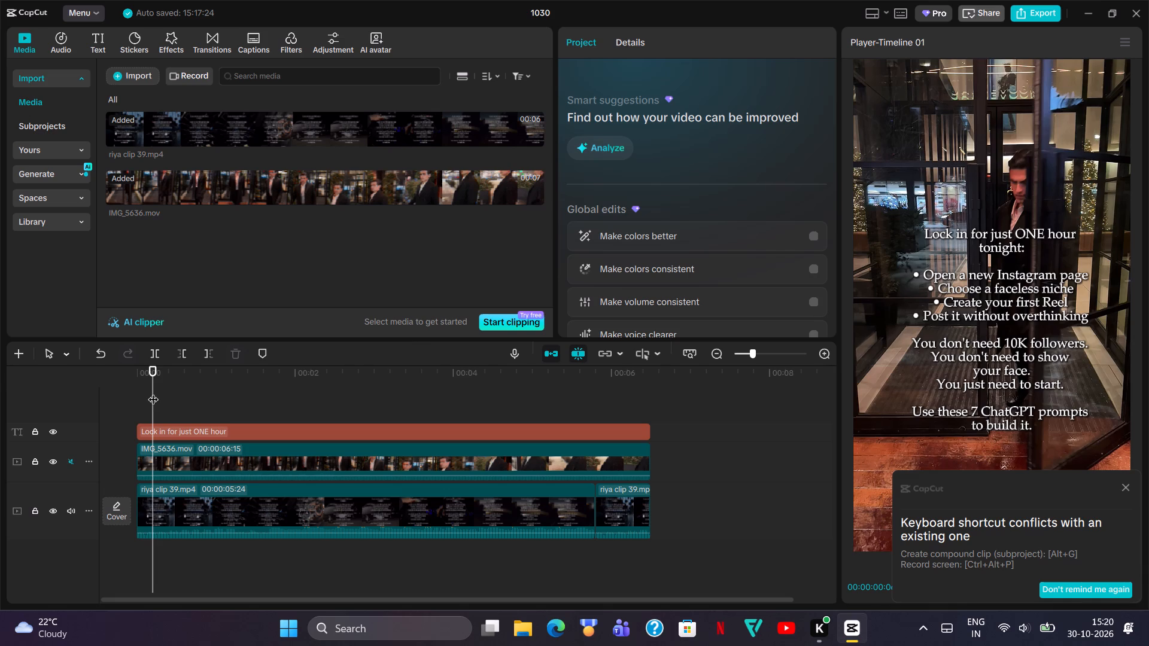
{"action": "left_click_drag", "start_coordinate": [153, 392], "coordinate": [84, 404]}
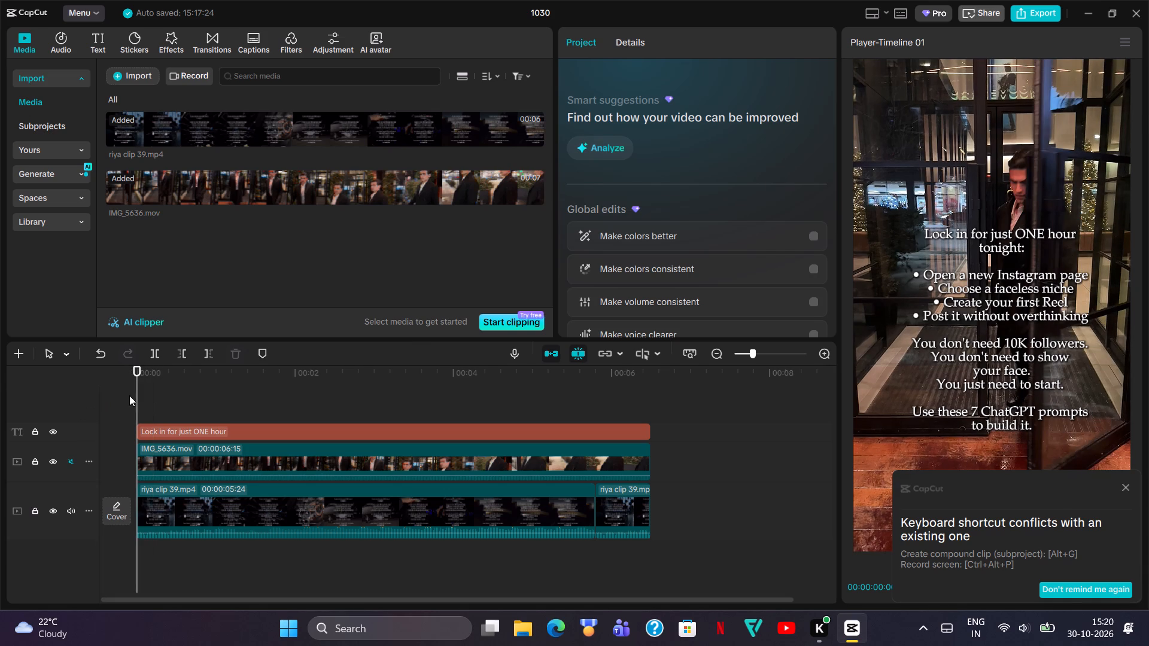
{"action": "left_click_drag", "start_coordinate": [138, 391], "coordinate": [139, 391]}
{"action": "left_click_drag", "start_coordinate": [139, 391], "coordinate": [304, 462]}
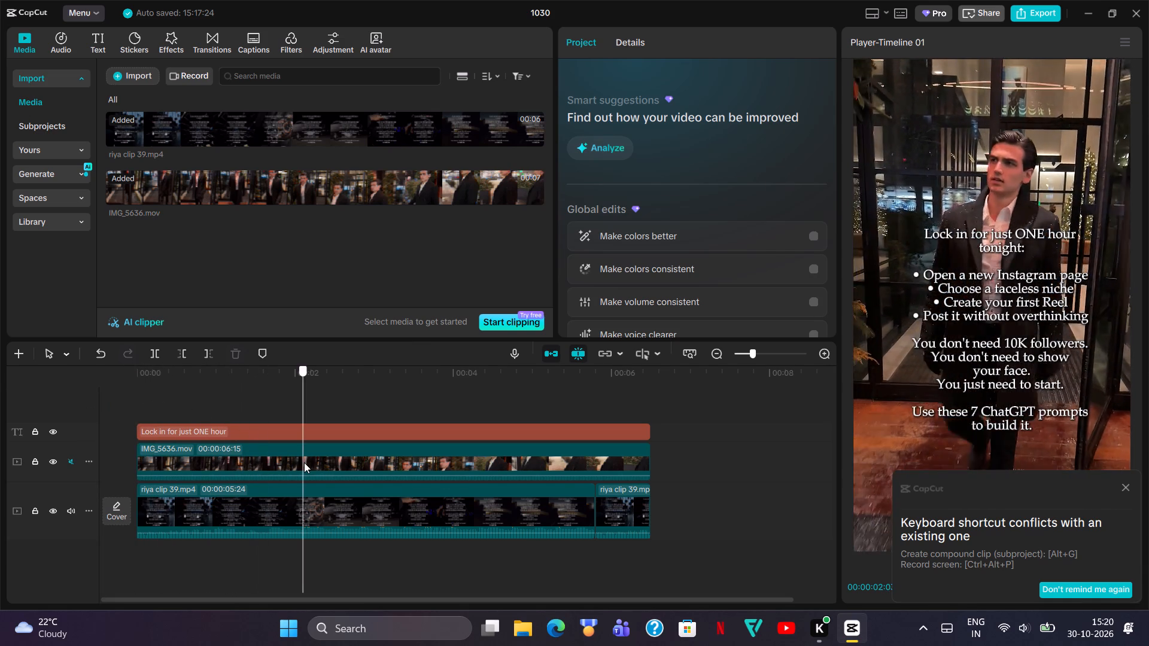
{"action": "left_click_drag", "start_coordinate": [304, 462], "coordinate": [475, 517]}
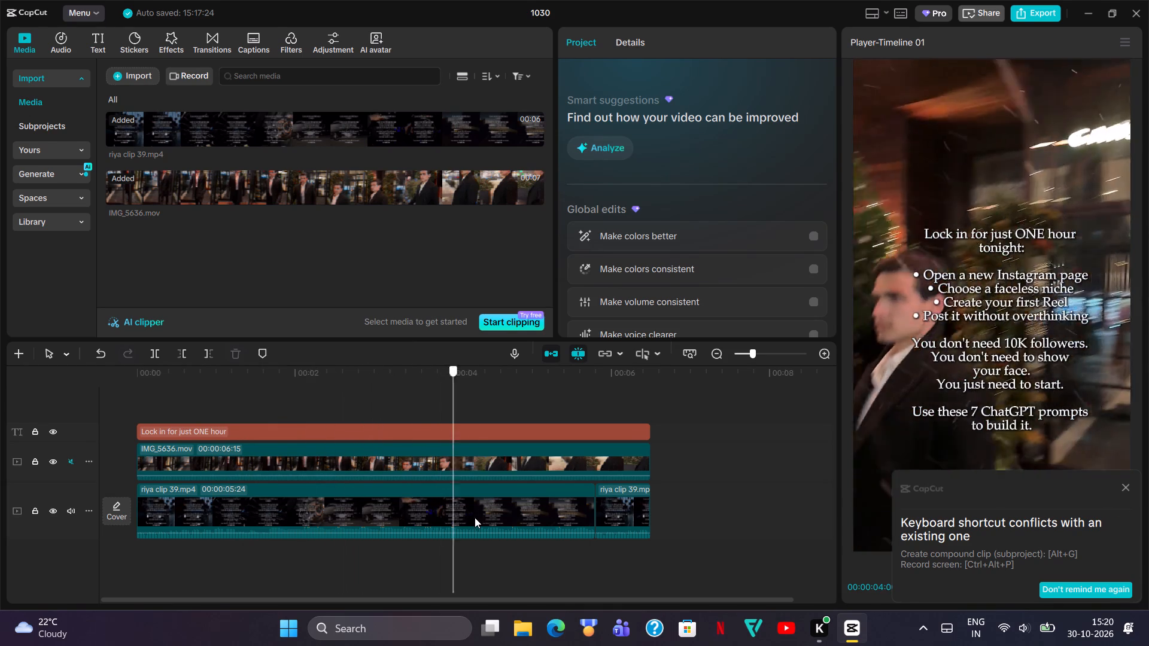
{"action": "left_click_drag", "start_coordinate": [475, 517], "coordinate": [658, 584]}
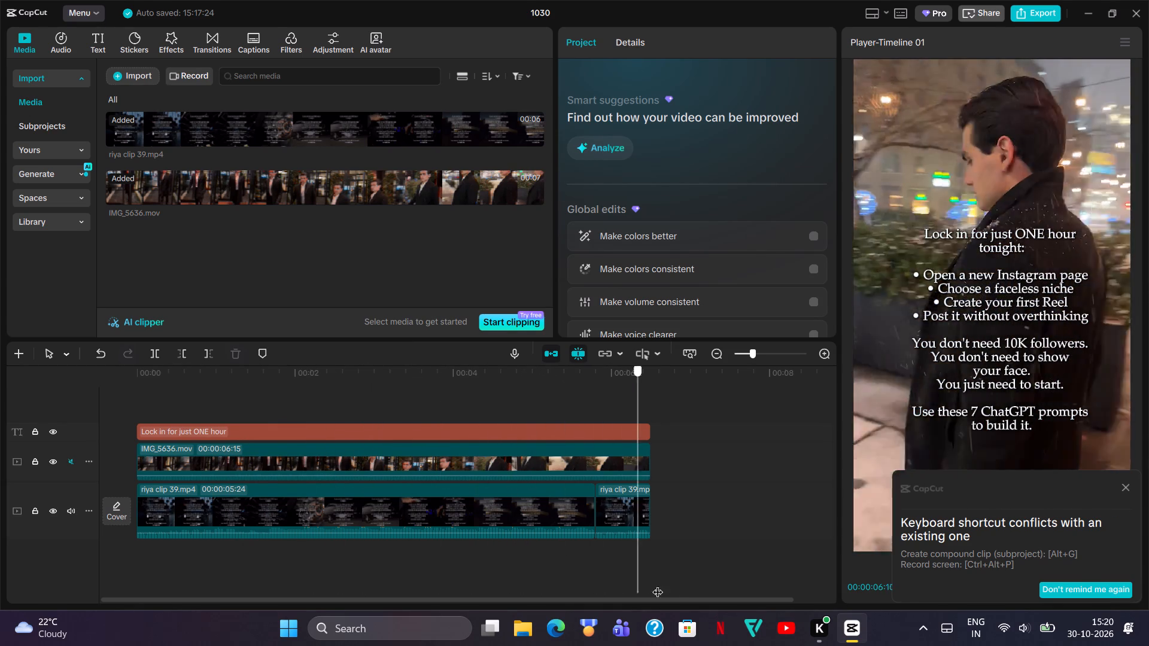
{"action": "left_click_drag", "start_coordinate": [658, 584], "coordinate": [755, 611]}
{"action": "left_click", "coordinate": [281, 392]}
{"action": "left_click_drag", "start_coordinate": [281, 392], "coordinate": [279, 392]}
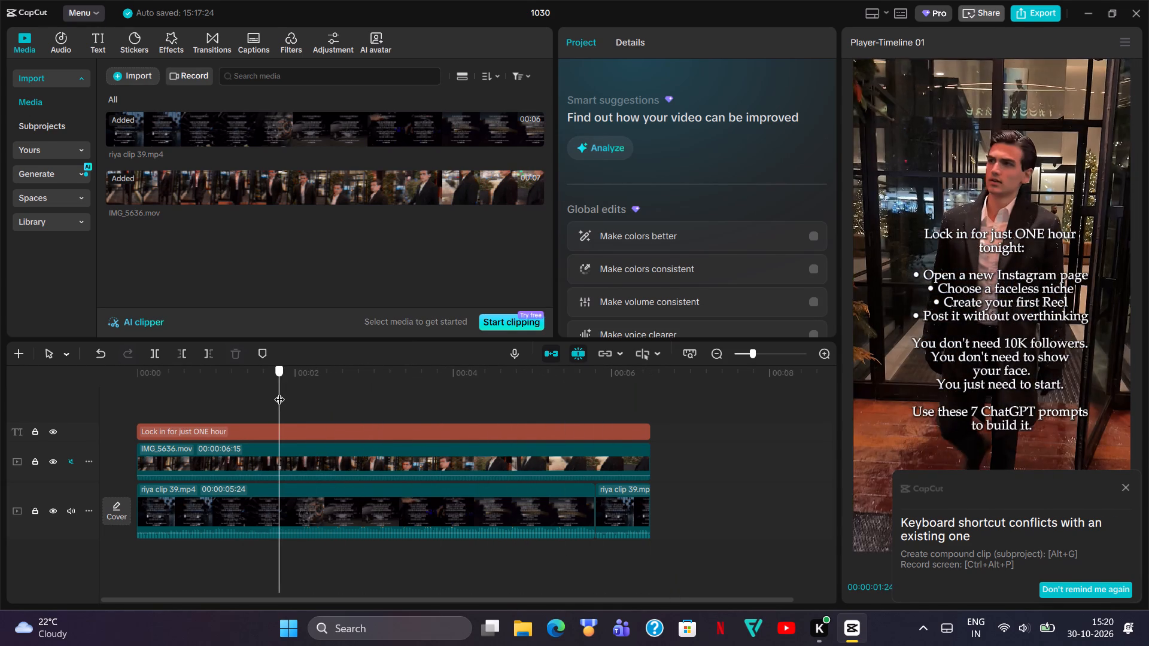
{"action": "left_click_drag", "start_coordinate": [279, 392], "coordinate": [762, 586]}
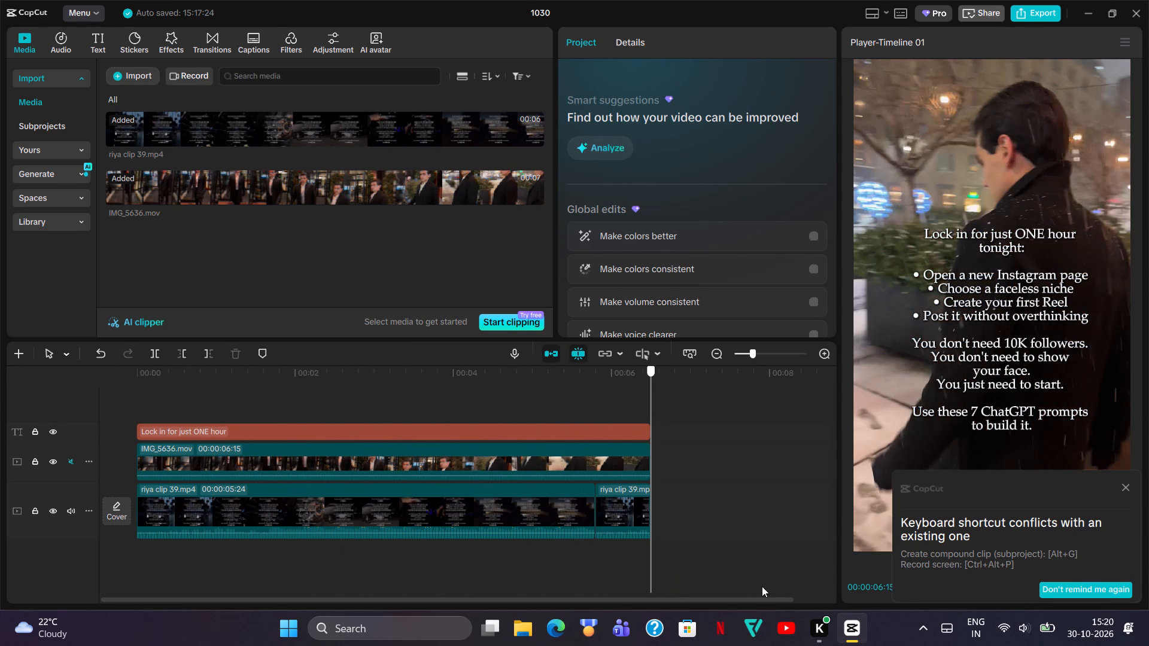
{"action": "left_click_drag", "start_coordinate": [762, 586], "coordinate": [762, 587]}
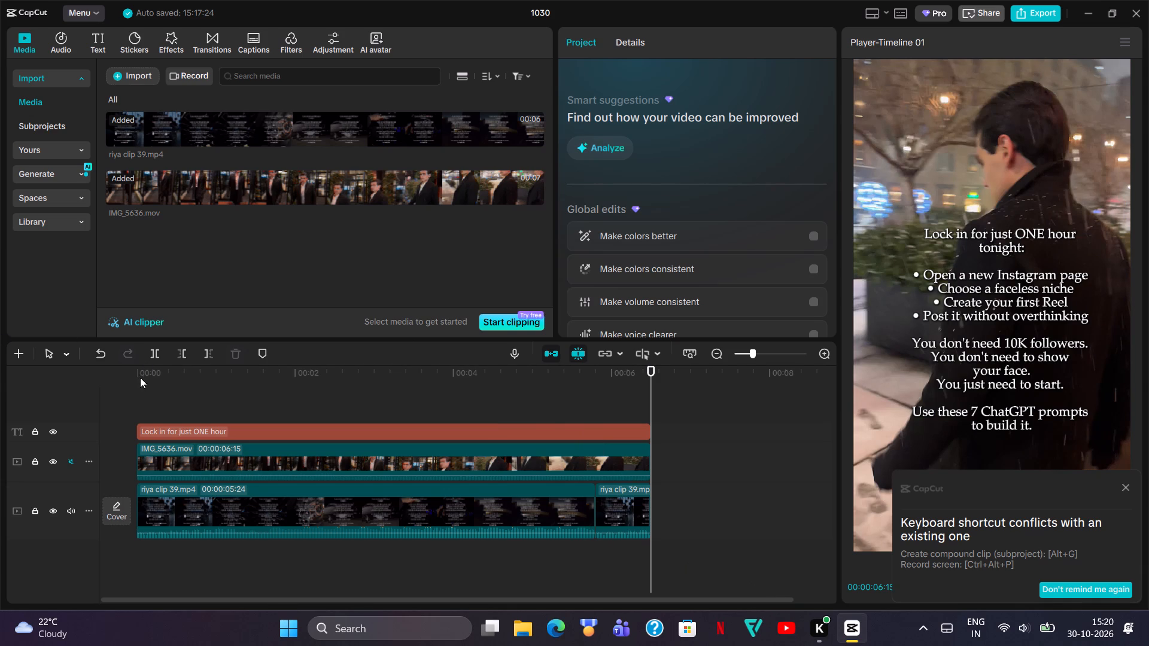
{"action": "left_click", "coordinate": [139, 377]}
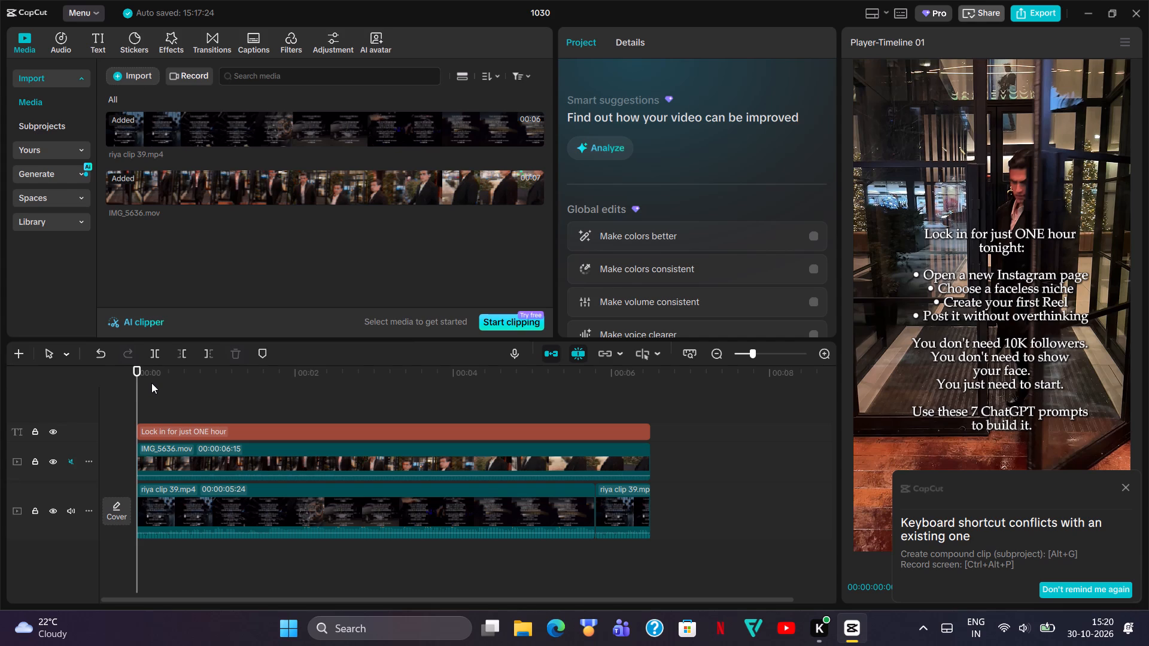
Scrub the reel through its middle and out to the last frame to examine the text over the footage, finishing at the start.
{"action": "left_click", "coordinate": [151, 383]}
{"action": "left_click_drag", "start_coordinate": [152, 382], "coordinate": [242, 399]}
{"action": "left_click", "coordinate": [422, 395]}
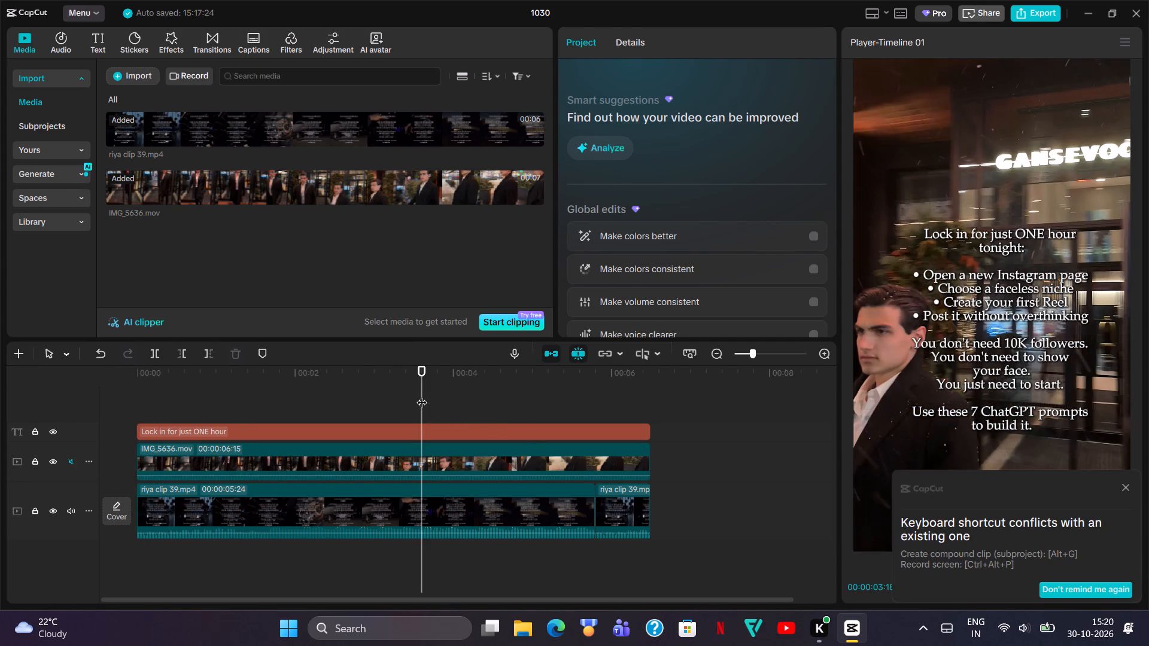
{"action": "left_click_drag", "start_coordinate": [422, 395], "coordinate": [0, 306]}
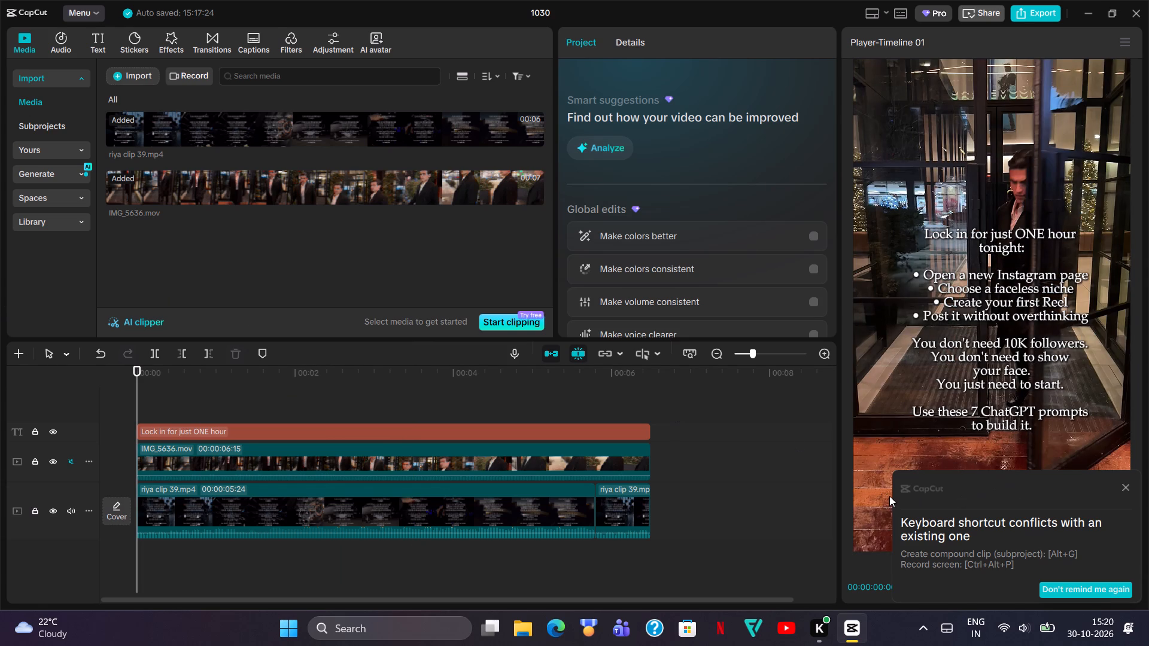
{"action": "left_click", "coordinate": [501, 401]}
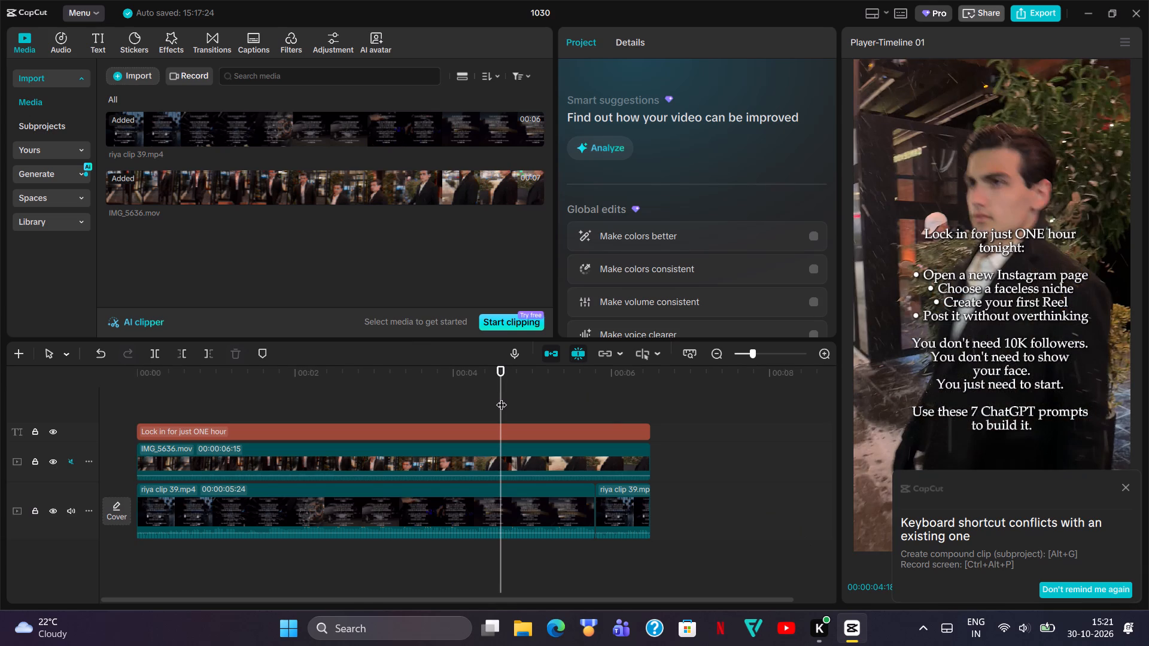
{"action": "left_click_drag", "start_coordinate": [501, 397], "coordinate": [705, 434]}
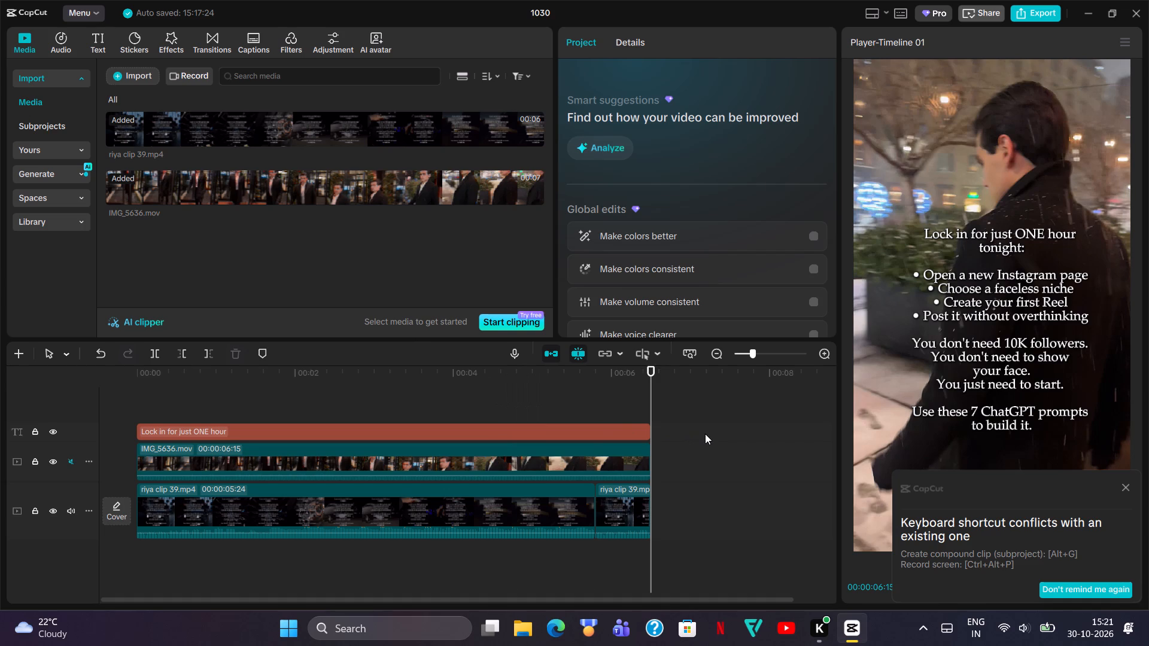
{"action": "left_click", "coordinate": [517, 379]}
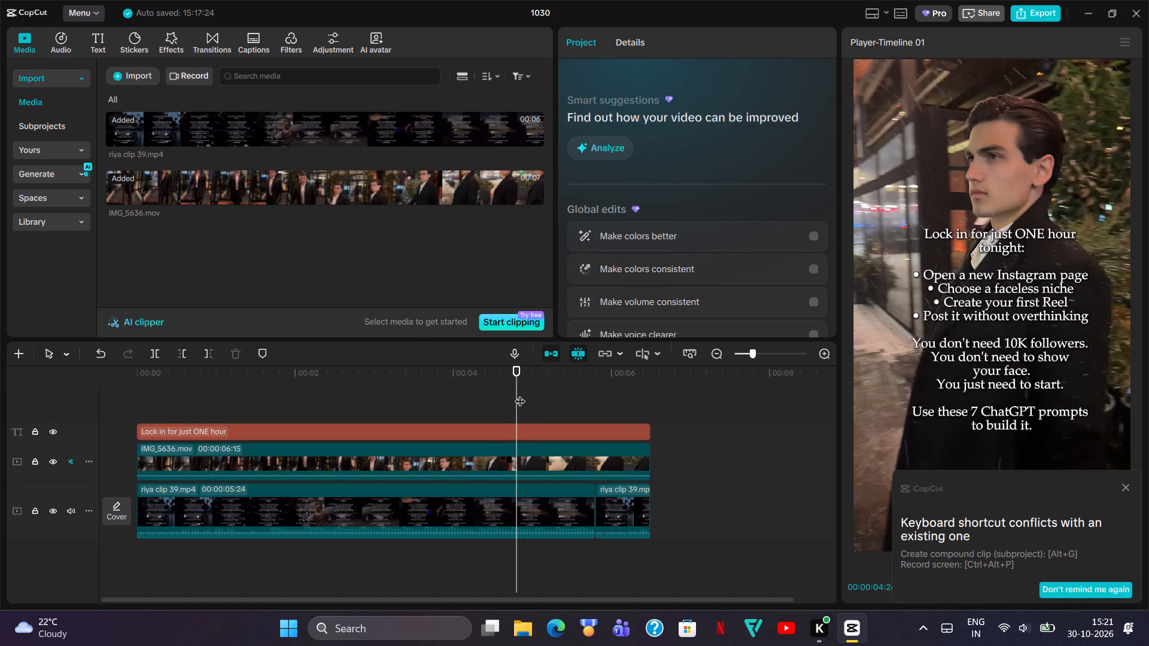
{"action": "left_click_drag", "start_coordinate": [517, 396], "coordinate": [0, 276]}
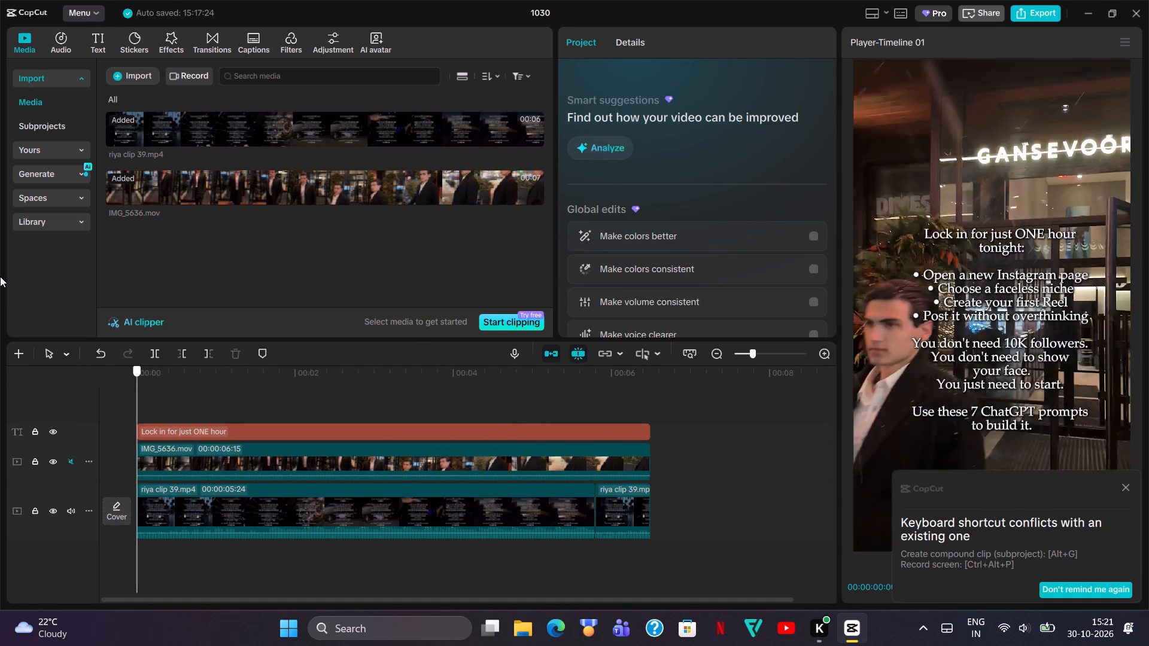
{"action": "left_click_drag", "start_coordinate": [0, 276], "coordinate": [0, 282]}
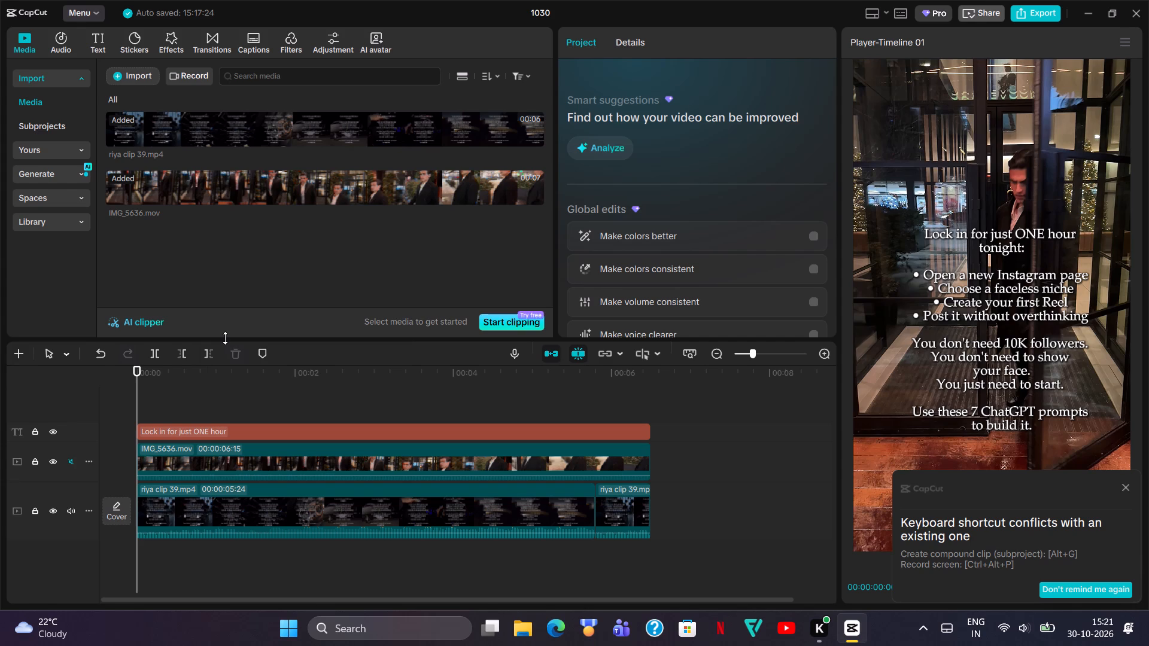
Scrub the whole reel from first to last frame twice to recheck the overlay's legibility, returning the playhead to the start each time.
{"action": "left_click", "coordinate": [149, 393]}
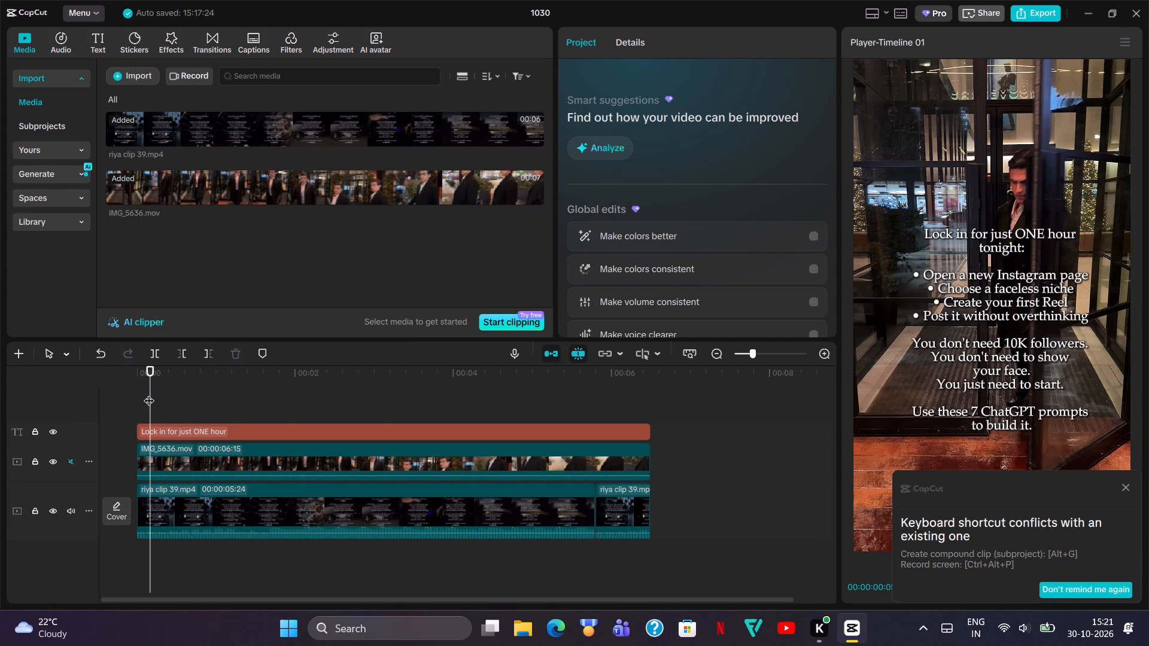
{"action": "left_click_drag", "start_coordinate": [149, 393], "coordinate": [1148, 526]}
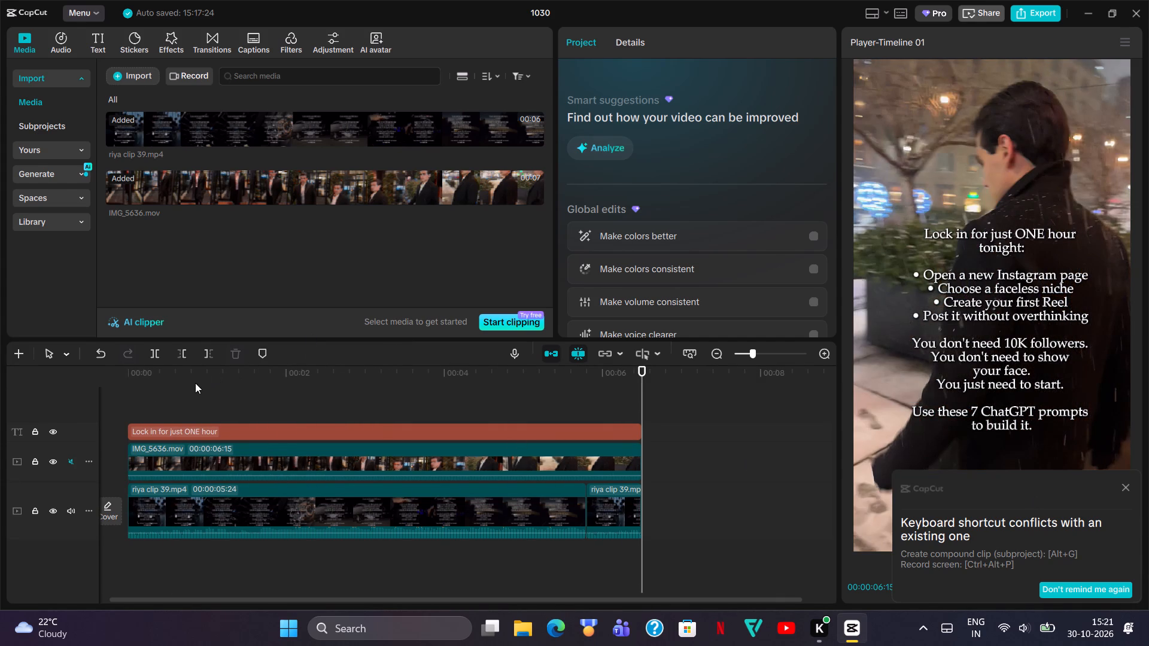
{"action": "left_click", "coordinate": [195, 383]}
{"action": "left_click_drag", "start_coordinate": [194, 383], "coordinate": [0, 387]}
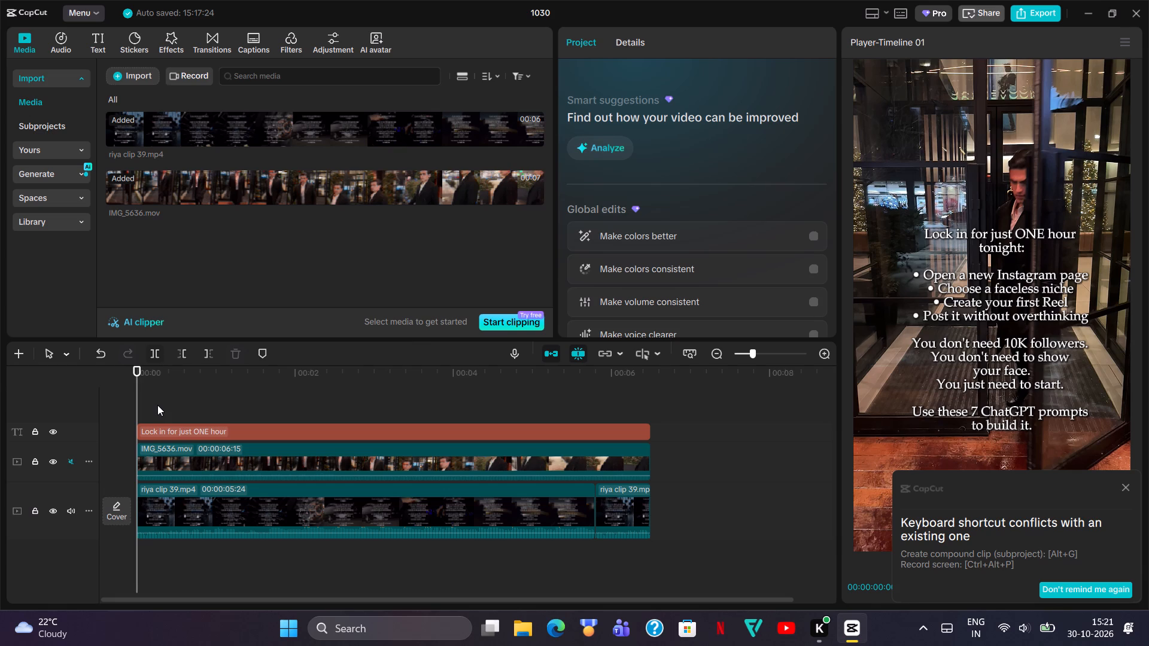
{"action": "left_click", "coordinate": [157, 405]}
{"action": "left_click_drag", "start_coordinate": [157, 405], "coordinate": [80, 406]}
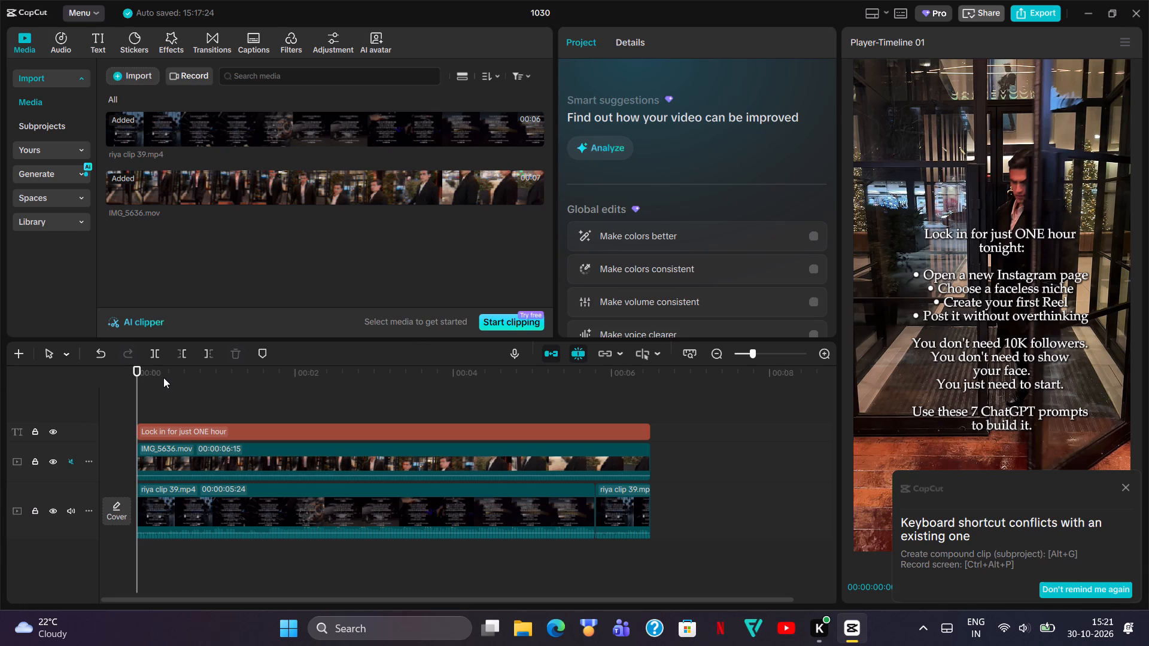
{"action": "left_click", "coordinate": [172, 386]}
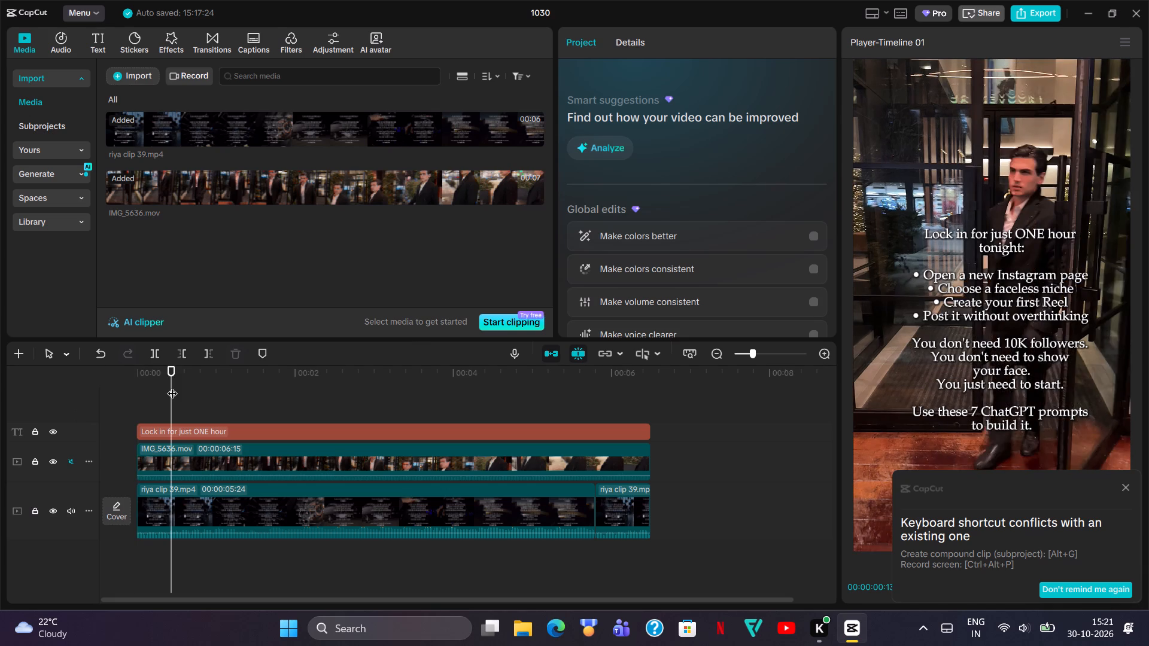
{"action": "left_click_drag", "start_coordinate": [172, 386], "coordinate": [738, 471]}
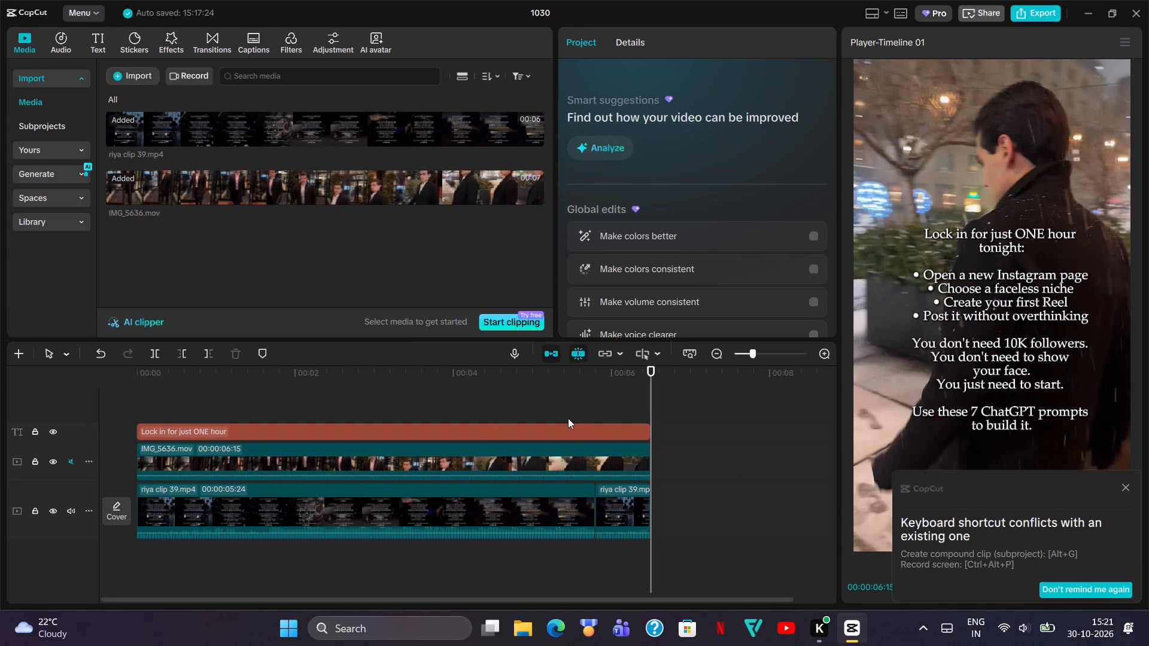
{"action": "left_click", "coordinate": [573, 404]}
{"action": "left_click_drag", "start_coordinate": [573, 404], "coordinate": [103, 426]}
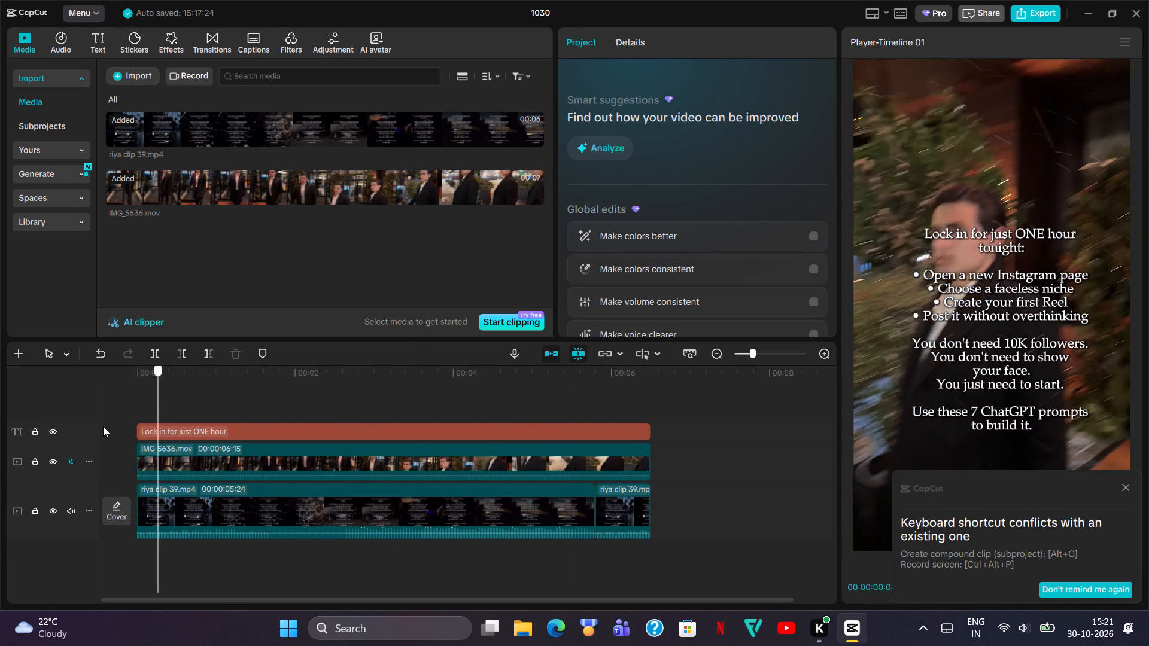
{"action": "left_click_drag", "start_coordinate": [103, 426], "coordinate": [0, 426]}
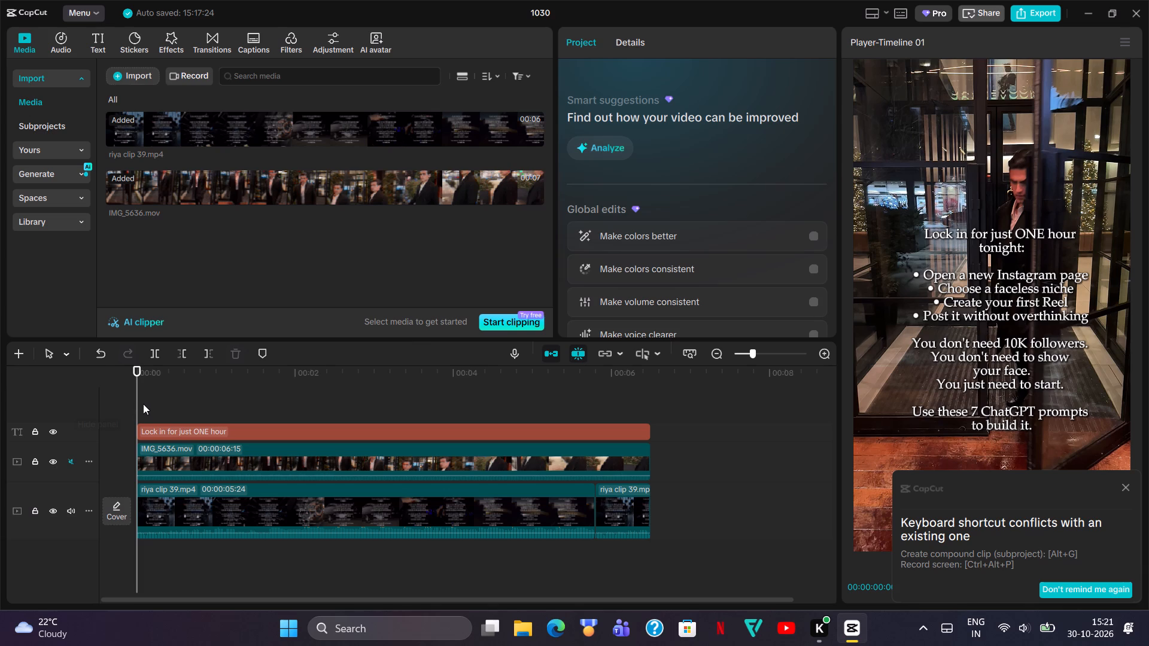
Scrub the reel's first half and then its full length to examine the overlay against the footage, finishing at the start.
{"action": "left_click", "coordinate": [150, 402]}
{"action": "left_click_drag", "start_coordinate": [150, 402], "coordinate": [360, 401]}
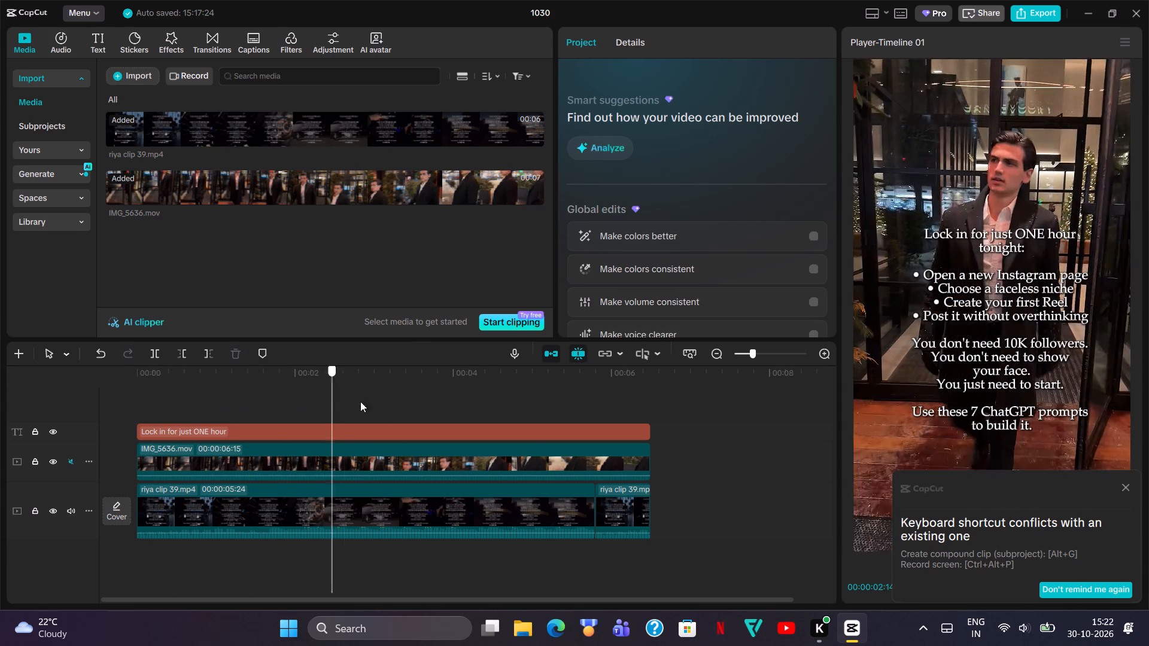
{"action": "left_click_drag", "start_coordinate": [360, 401], "coordinate": [0, 410]}
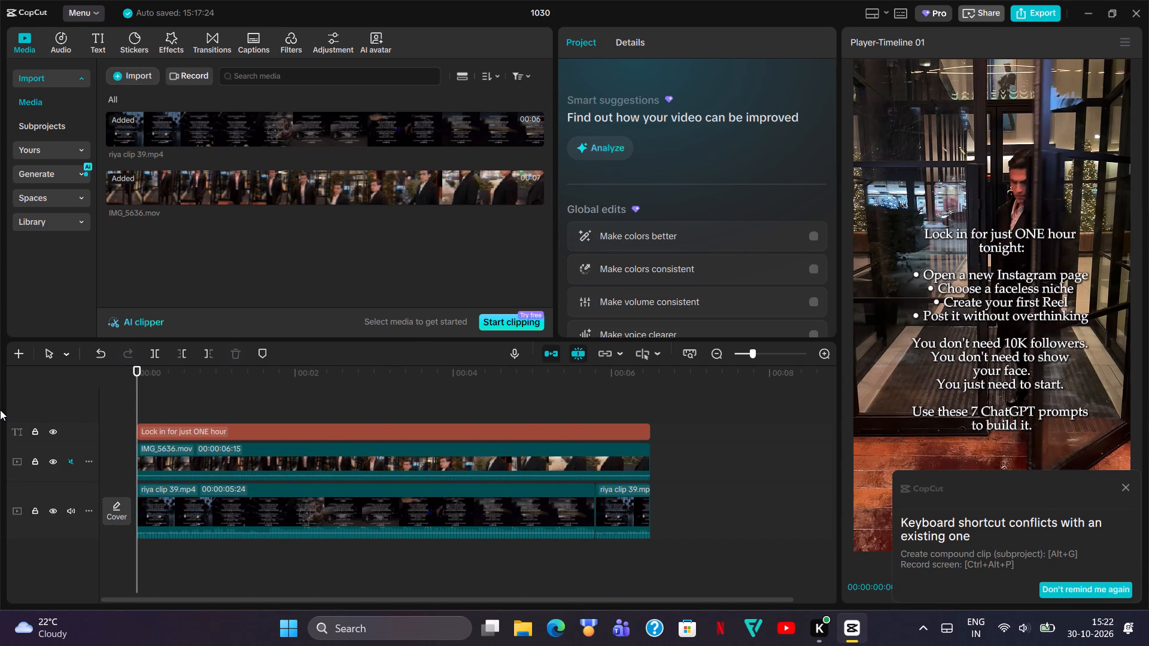
{"action": "left_click", "coordinate": [150, 401]}
{"action": "left_click_drag", "start_coordinate": [150, 401], "coordinate": [154, 401]}
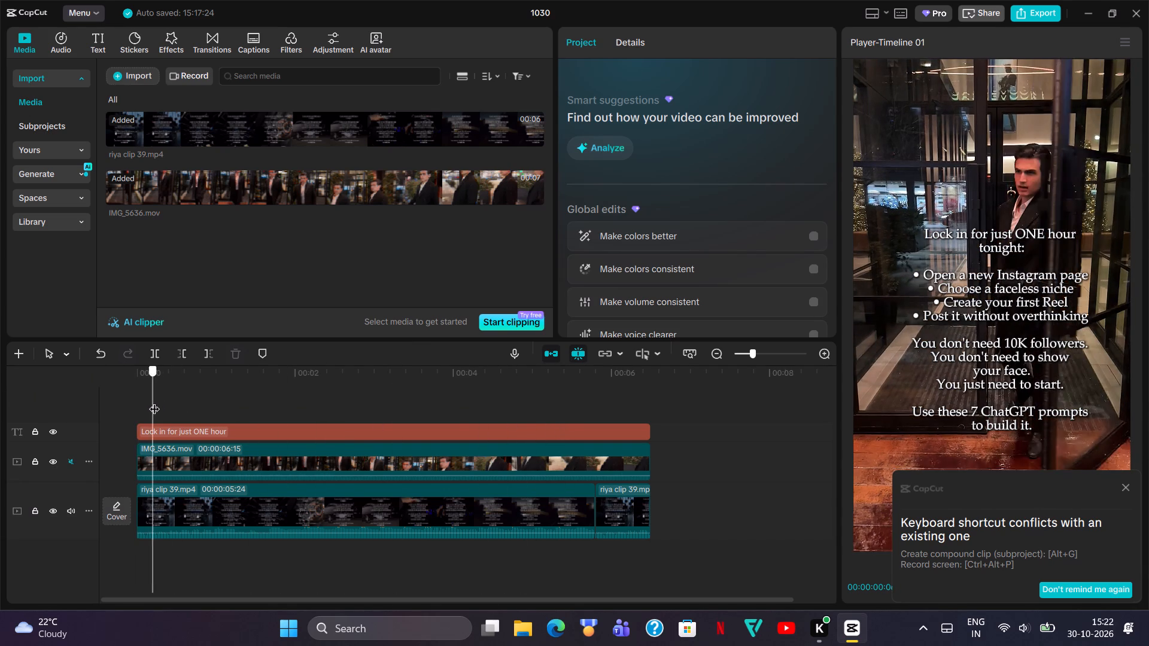
{"action": "left_click_drag", "start_coordinate": [154, 401], "coordinate": [747, 440]}
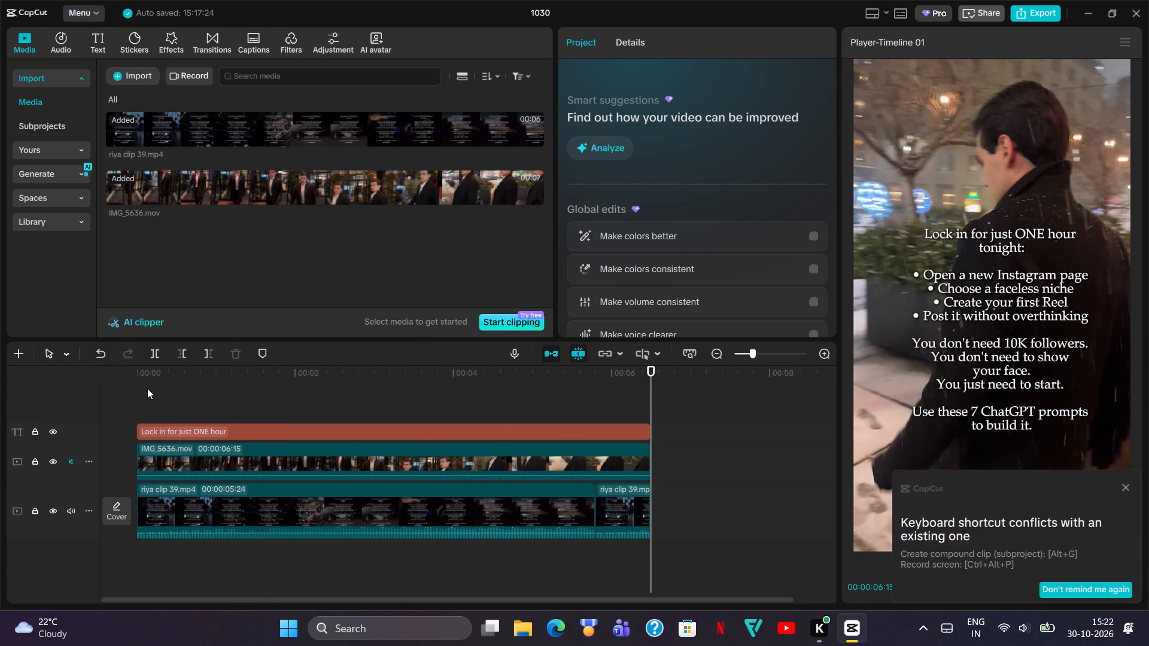
{"action": "left_click", "coordinate": [147, 388]}
{"action": "left_click_drag", "start_coordinate": [147, 388], "coordinate": [54, 387]}
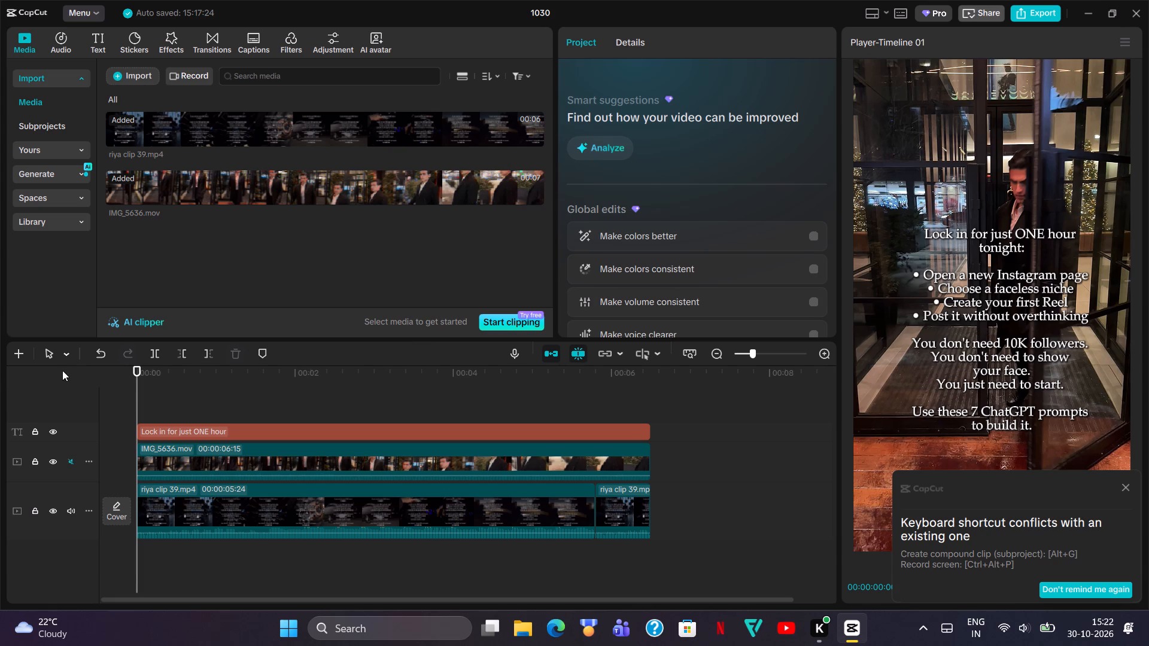
Scrub from the opening to about the 2-second mark to examine the footage behind the overlay text.
{"action": "left_click", "coordinate": [150, 387]}
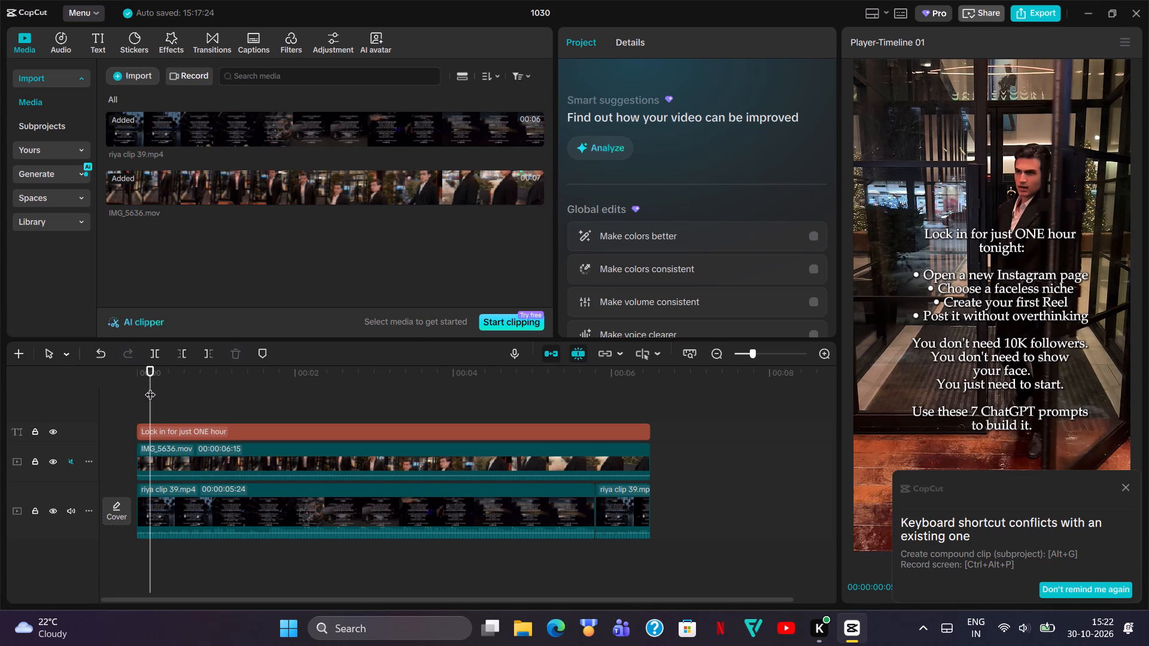
{"action": "left_click_drag", "start_coordinate": [150, 387], "coordinate": [301, 392]}
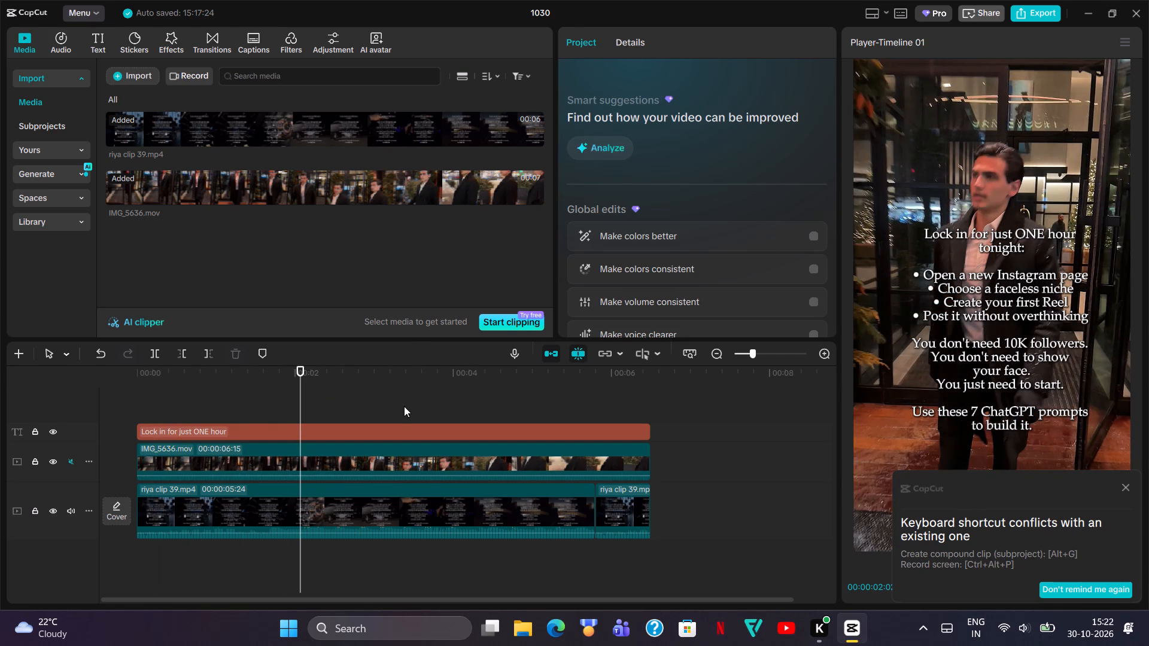
{"action": "left_click_drag", "start_coordinate": [299, 401], "coordinate": [306, 400]}
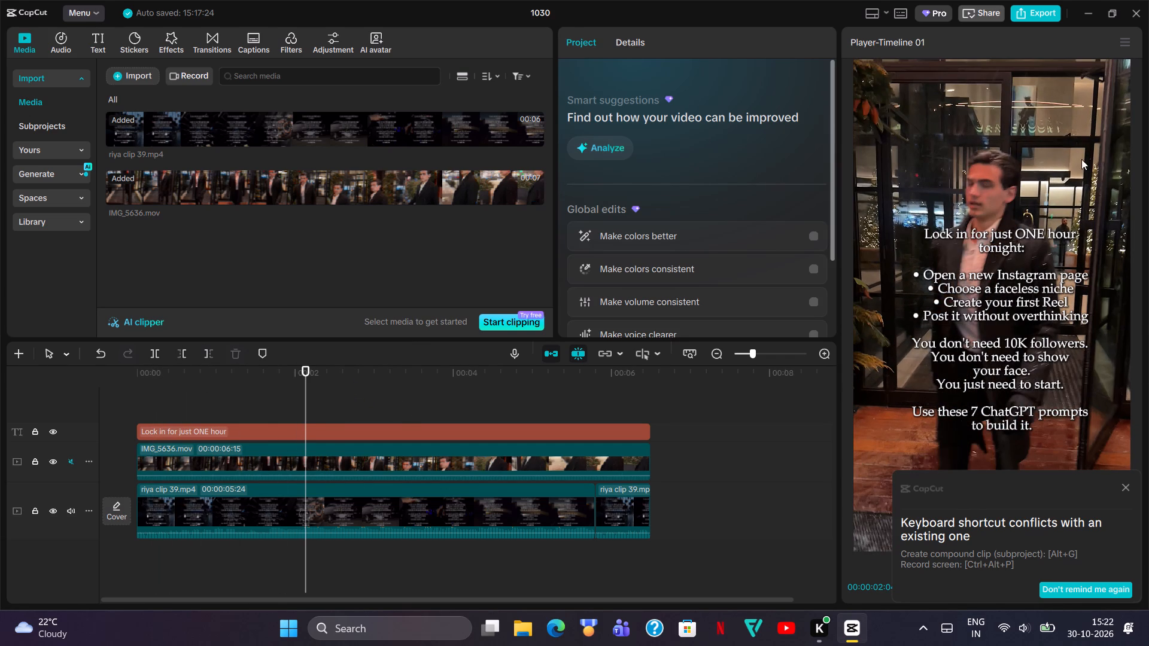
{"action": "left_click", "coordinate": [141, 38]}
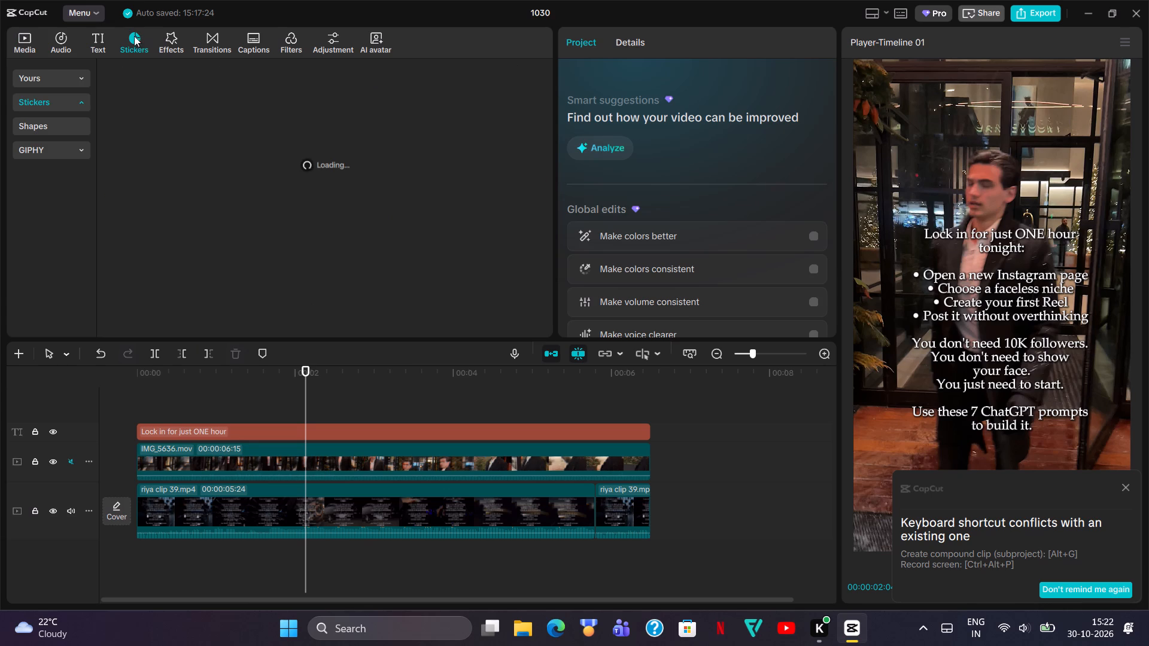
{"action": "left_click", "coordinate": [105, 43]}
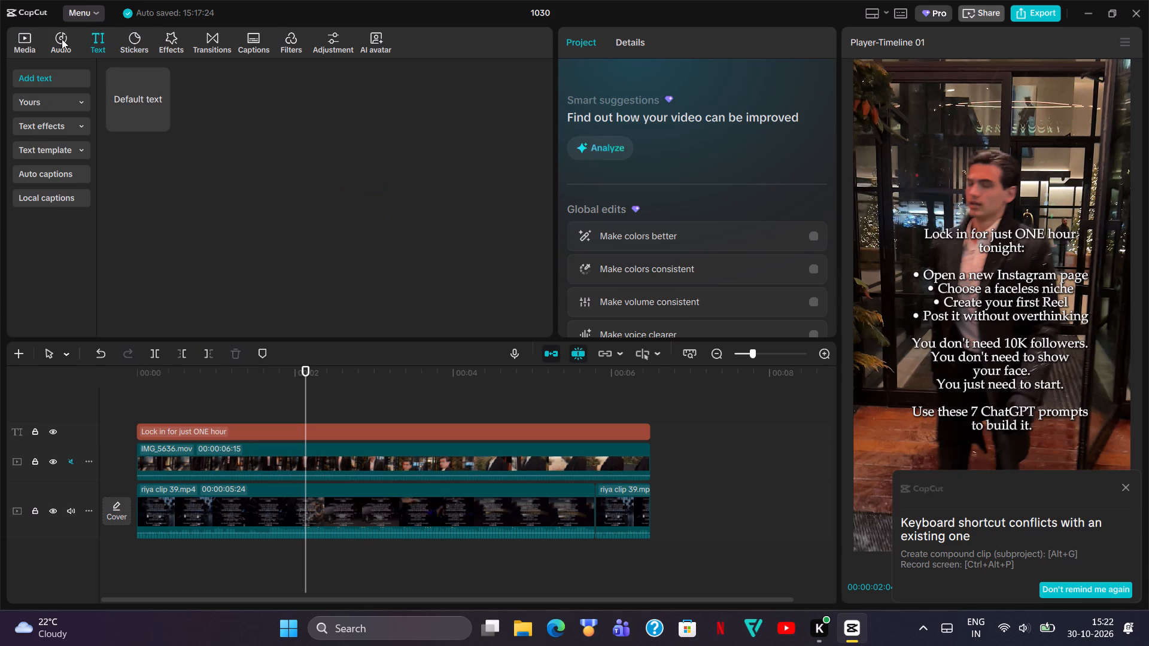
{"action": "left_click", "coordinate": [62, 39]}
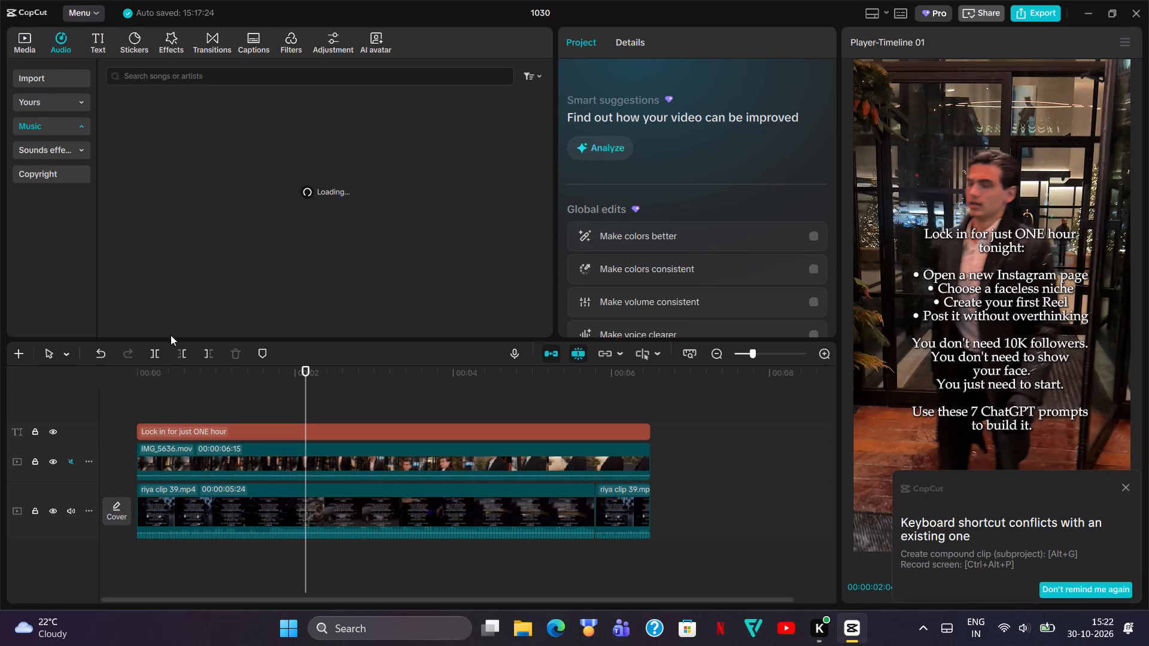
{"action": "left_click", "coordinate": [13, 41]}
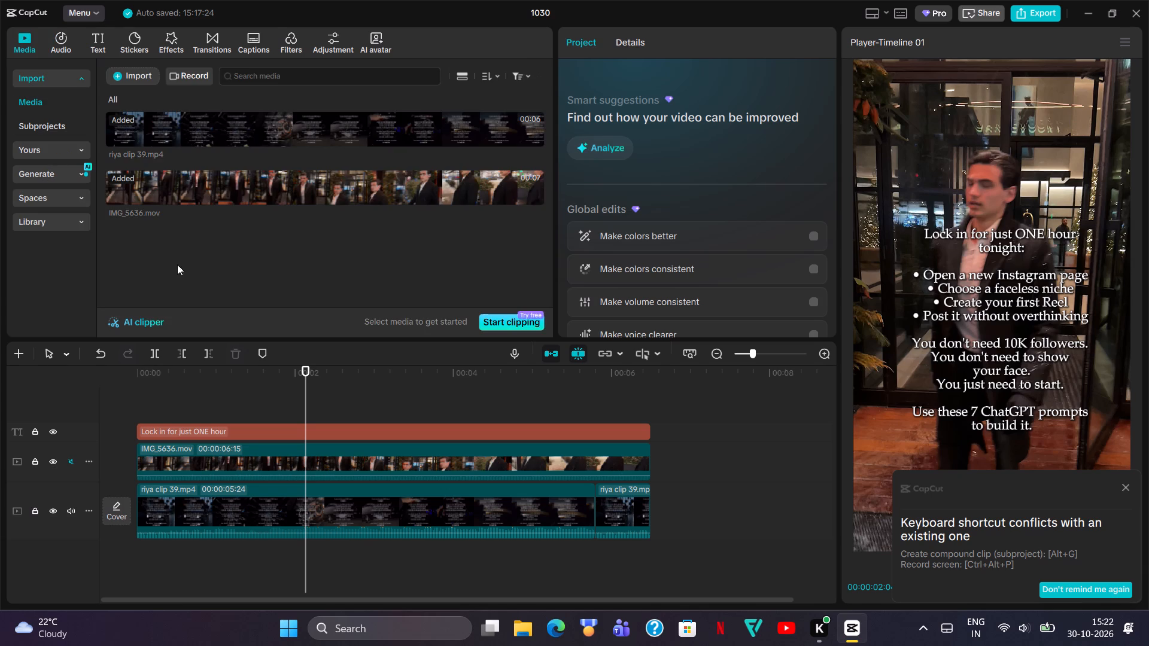
Scrub repeatedly through the reel's first two seconds to examine the opening footage behind the text, finishing at the first frame.
{"action": "left_click", "coordinate": [276, 397]}
{"action": "left_click_drag", "start_coordinate": [276, 397], "coordinate": [229, 390]}
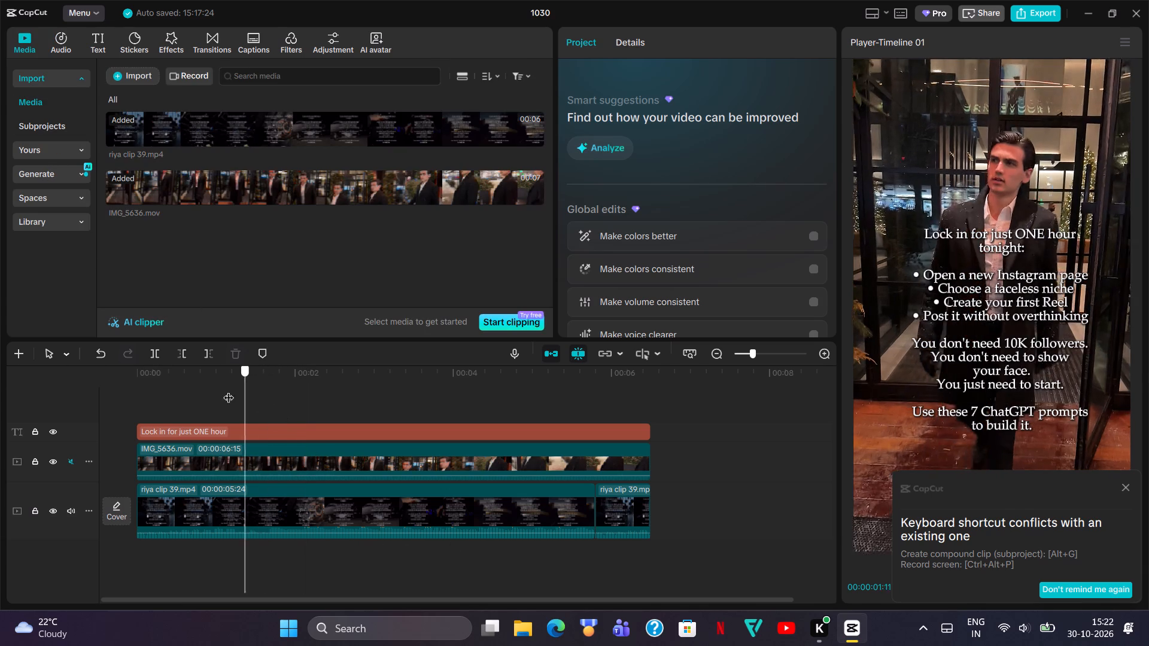
{"action": "left_click_drag", "start_coordinate": [229, 390], "coordinate": [0, 357]}
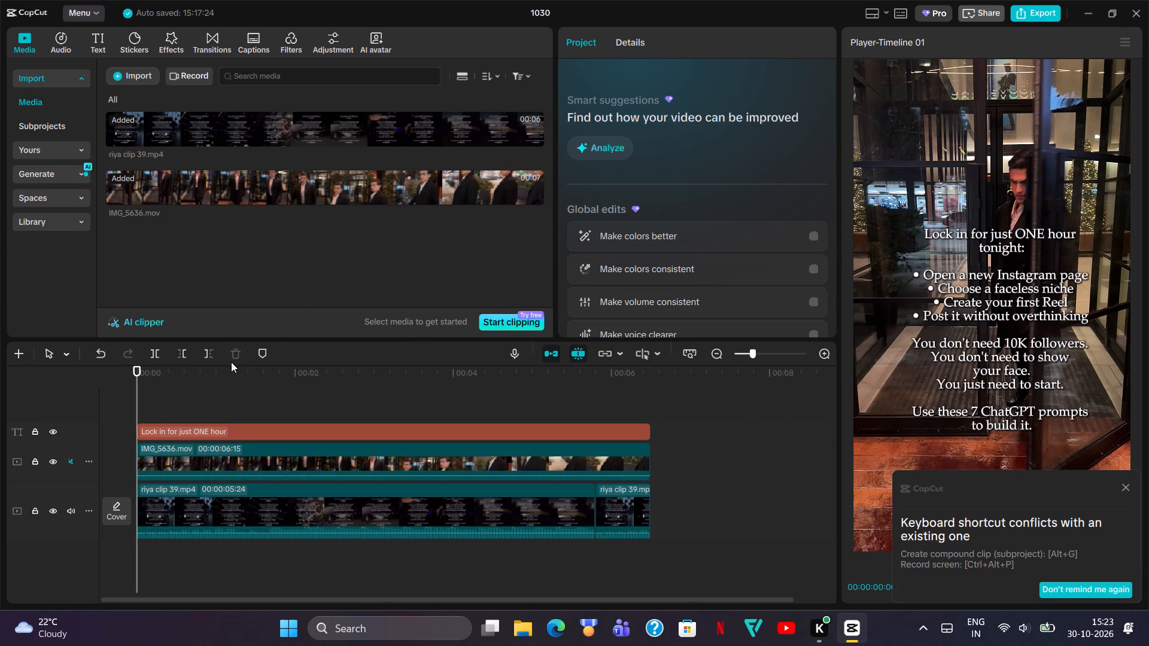
{"action": "left_click", "coordinate": [173, 385]}
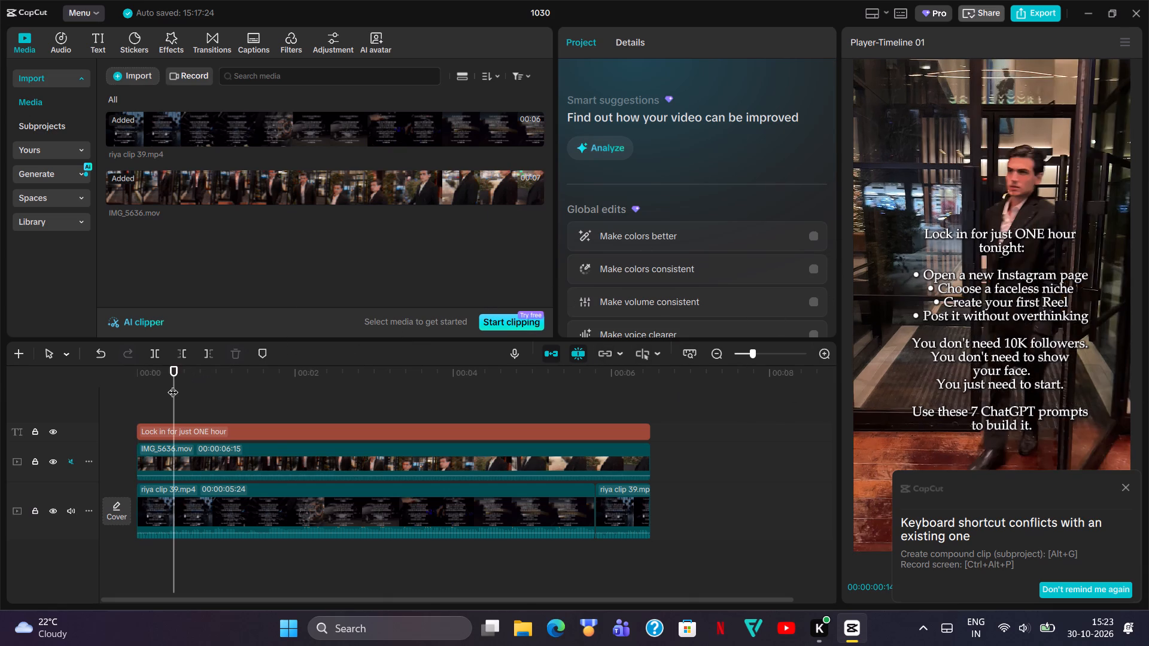
{"action": "left_click_drag", "start_coordinate": [173, 385], "coordinate": [8, 379]}
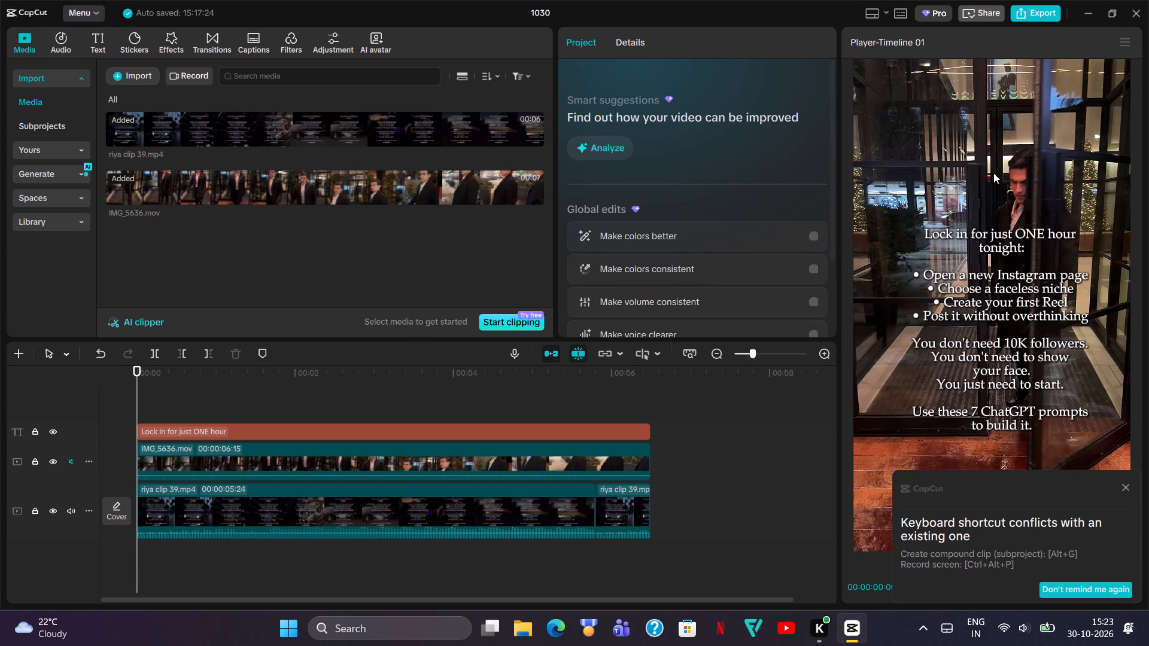
{"action": "left_click", "coordinate": [271, 366]}
{"action": "left_click_drag", "start_coordinate": [271, 366], "coordinate": [273, 365]}
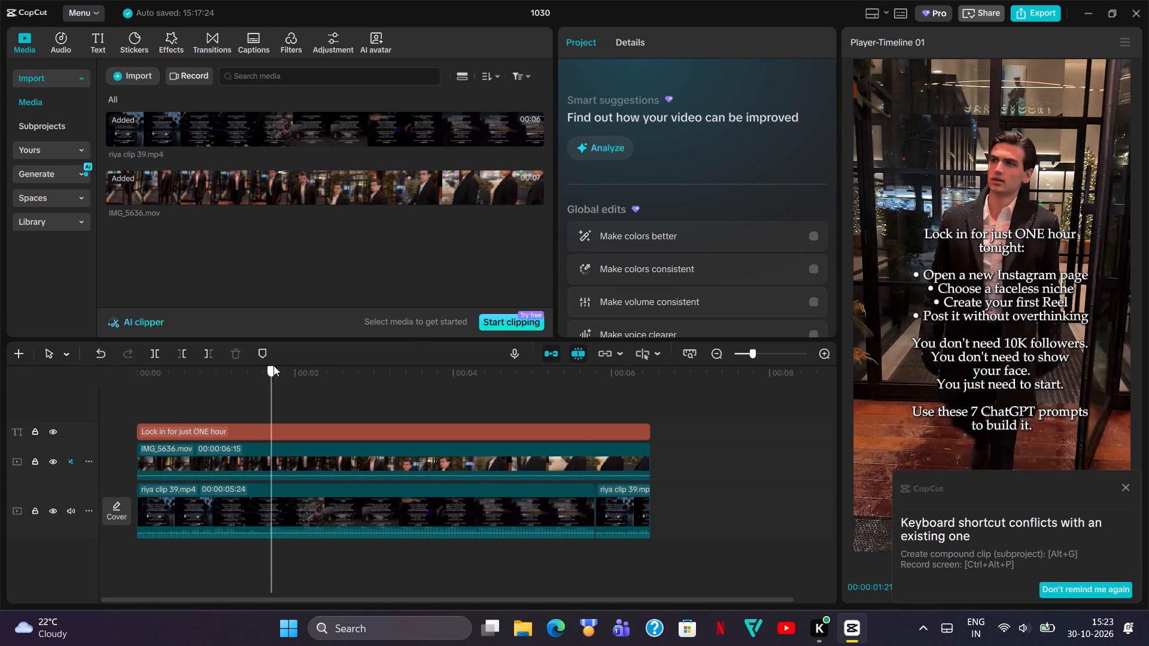
{"action": "left_click_drag", "start_coordinate": [273, 365], "coordinate": [124, 309]}
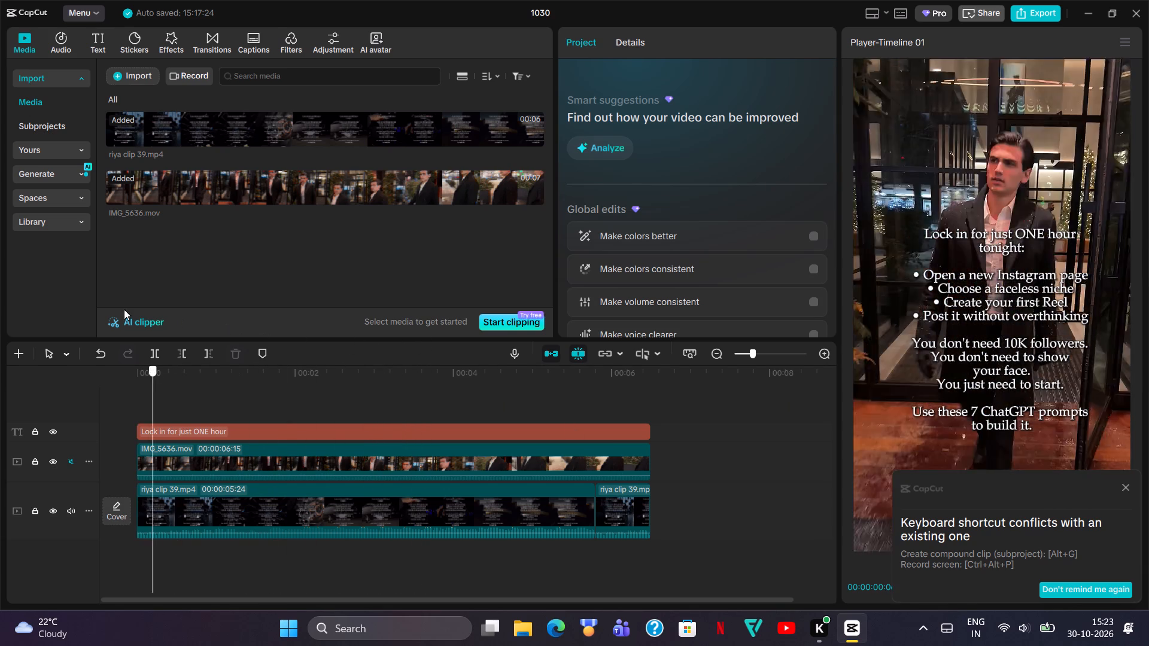
{"action": "left_click_drag", "start_coordinate": [124, 309], "coordinate": [60, 304]}
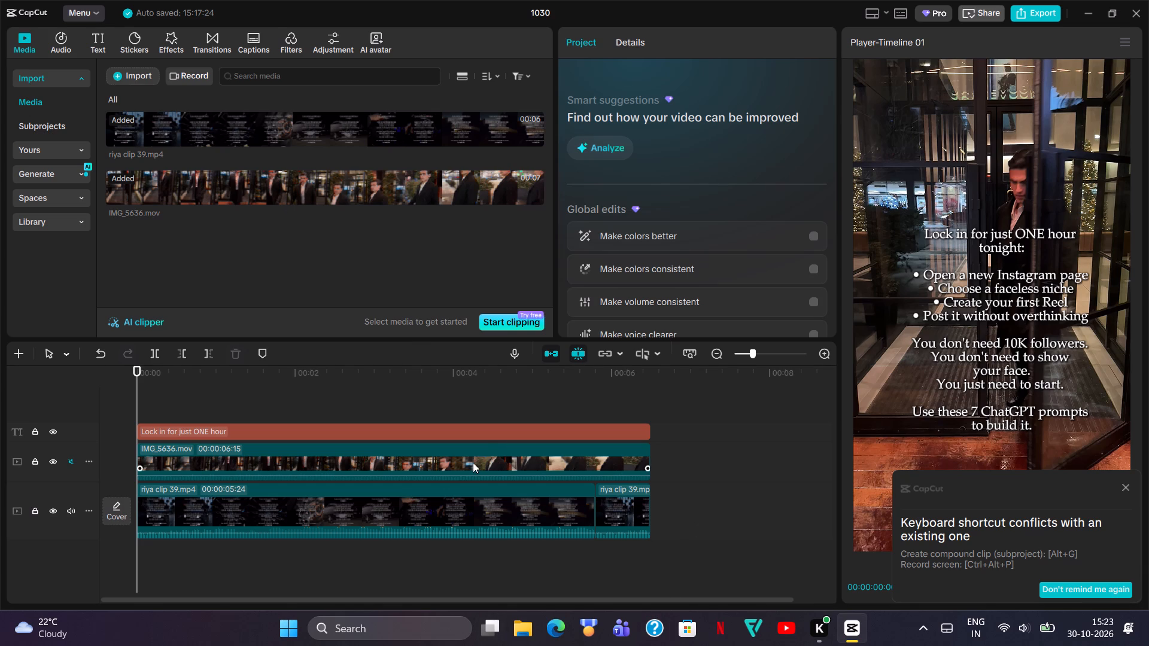
Scrub the reel from its middle to the end and across its full length to check the overlay, returning to the start.
{"action": "left_click", "coordinate": [411, 397]}
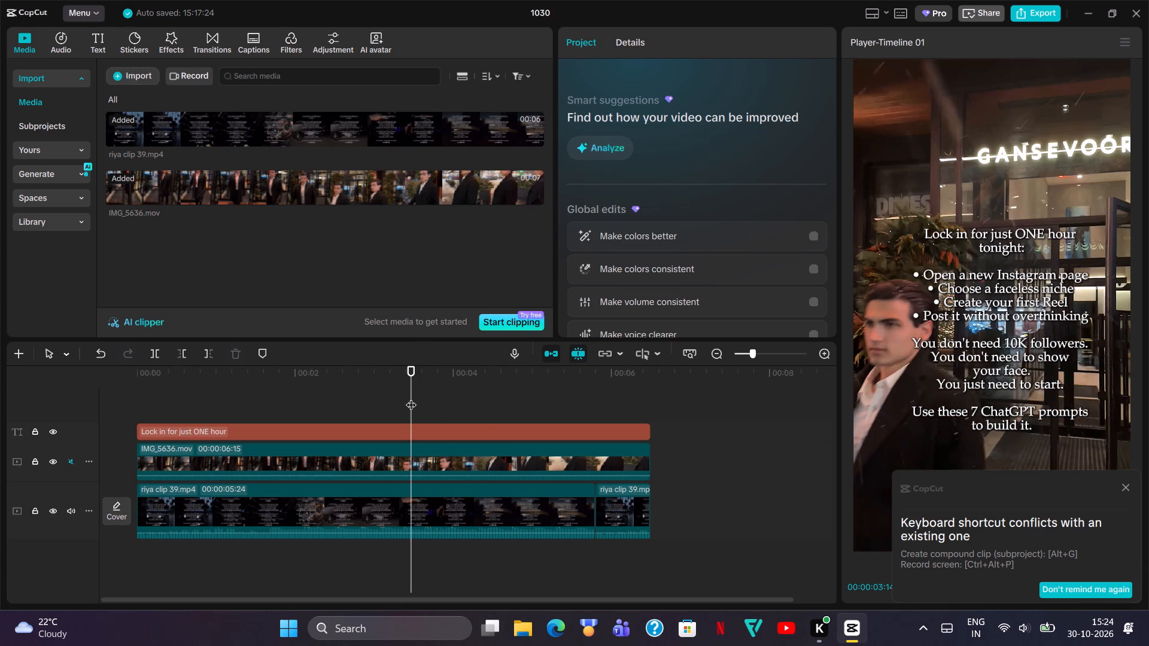
{"action": "left_click_drag", "start_coordinate": [411, 397], "coordinate": [791, 403]}
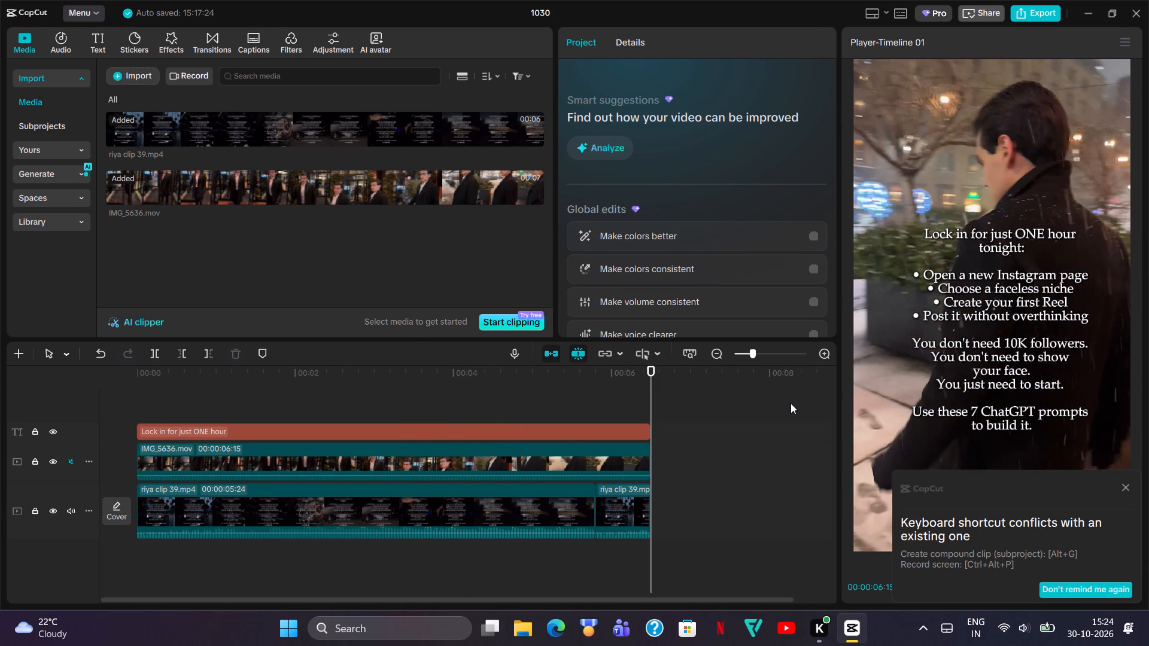
{"action": "left_click", "coordinate": [157, 402]}
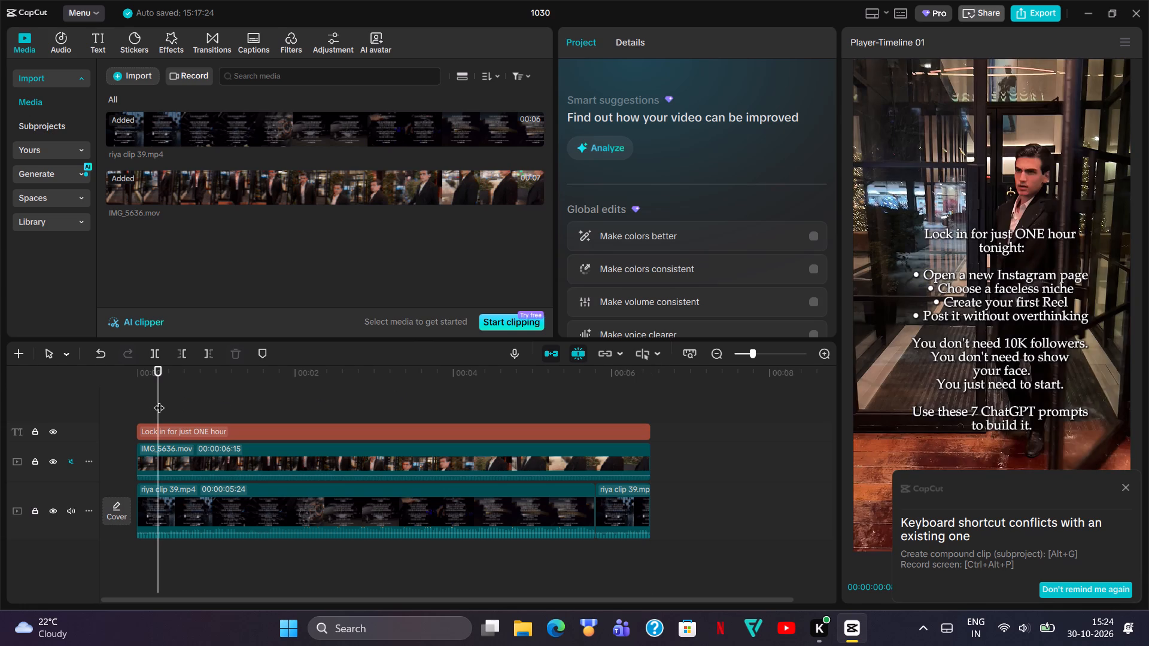
{"action": "left_click_drag", "start_coordinate": [159, 400], "coordinate": [78, 415]}
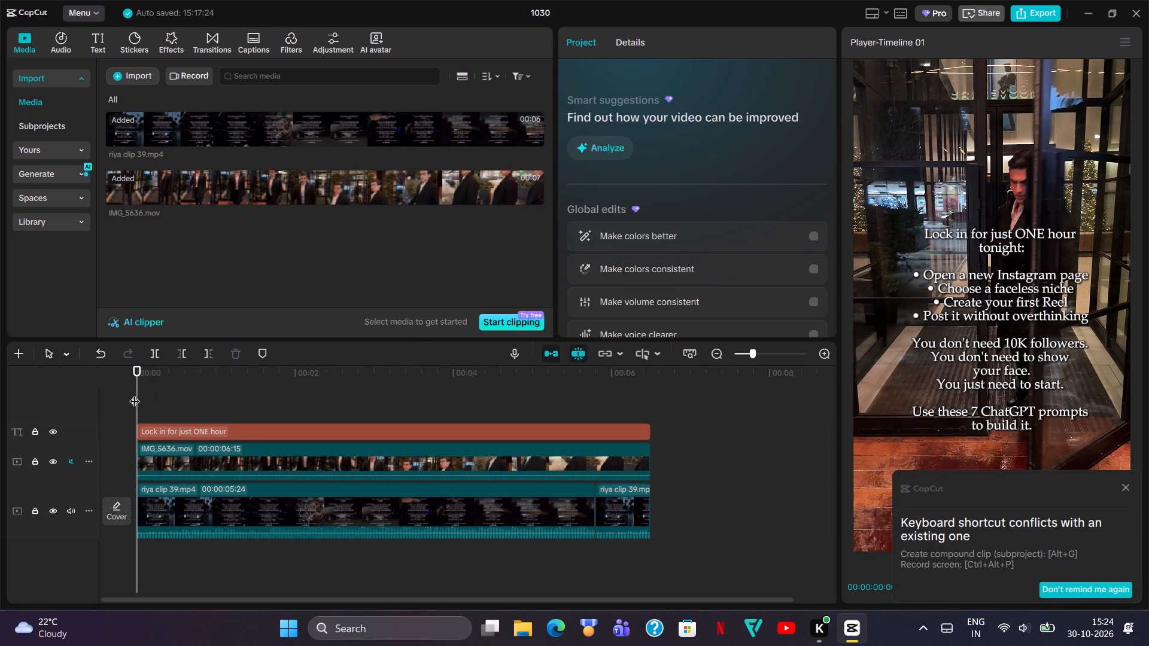
{"action": "left_click_drag", "start_coordinate": [135, 394], "coordinate": [710, 440]}
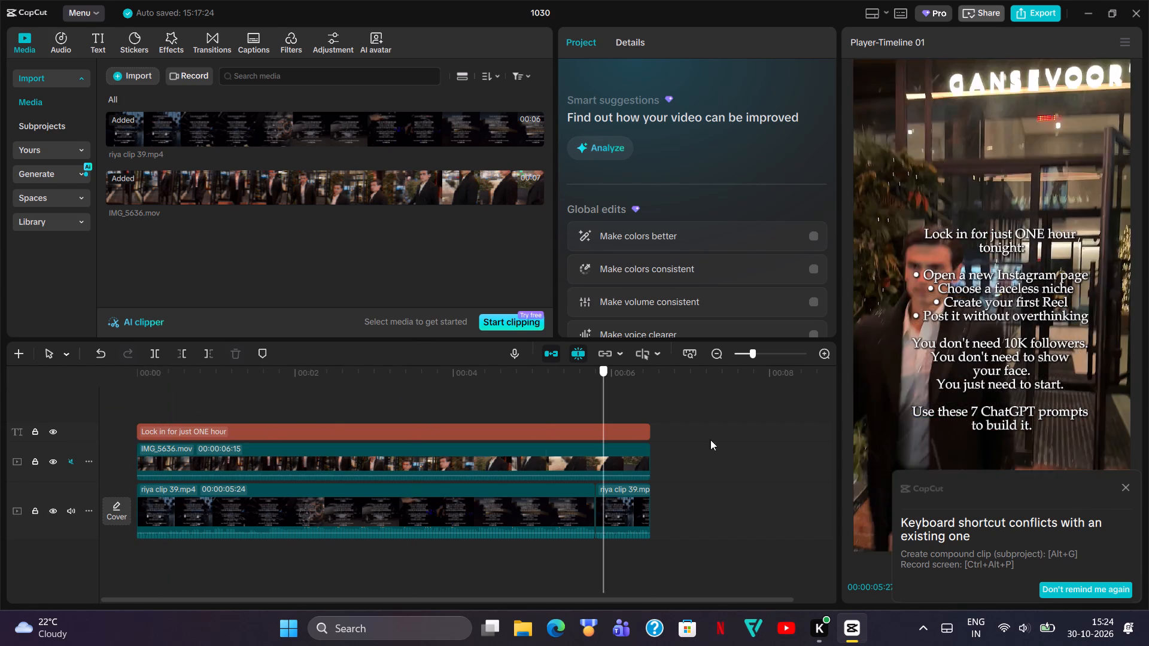
{"action": "left_click_drag", "start_coordinate": [710, 440], "coordinate": [723, 440]}
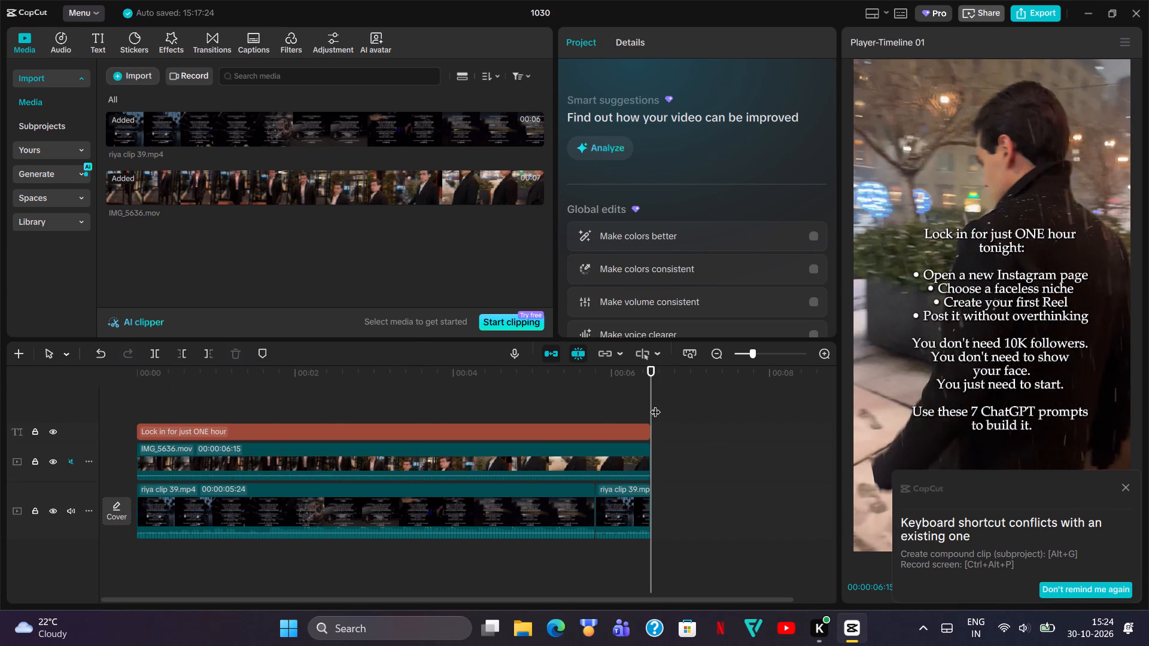
{"action": "left_click_drag", "start_coordinate": [653, 401], "coordinate": [0, 317]}
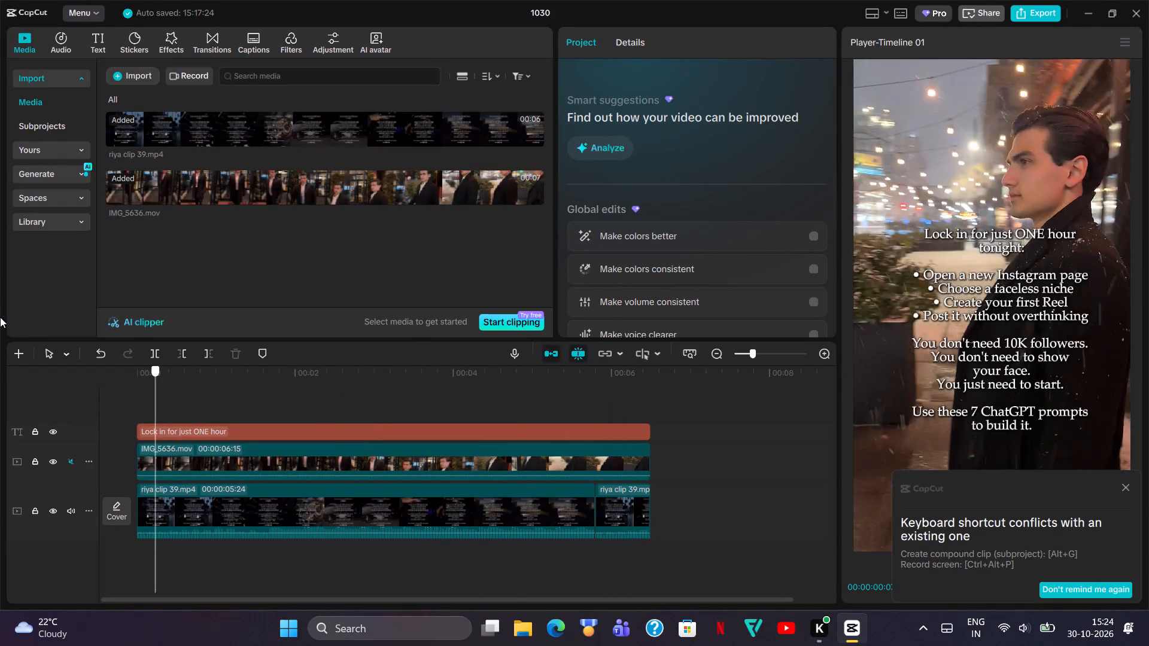
Scrub back and forth through the reel to examine the overlay text against the footage, finishing at about the 3-second mark.
{"action": "left_click_drag", "start_coordinate": [0, 317], "coordinate": [0, 315]}
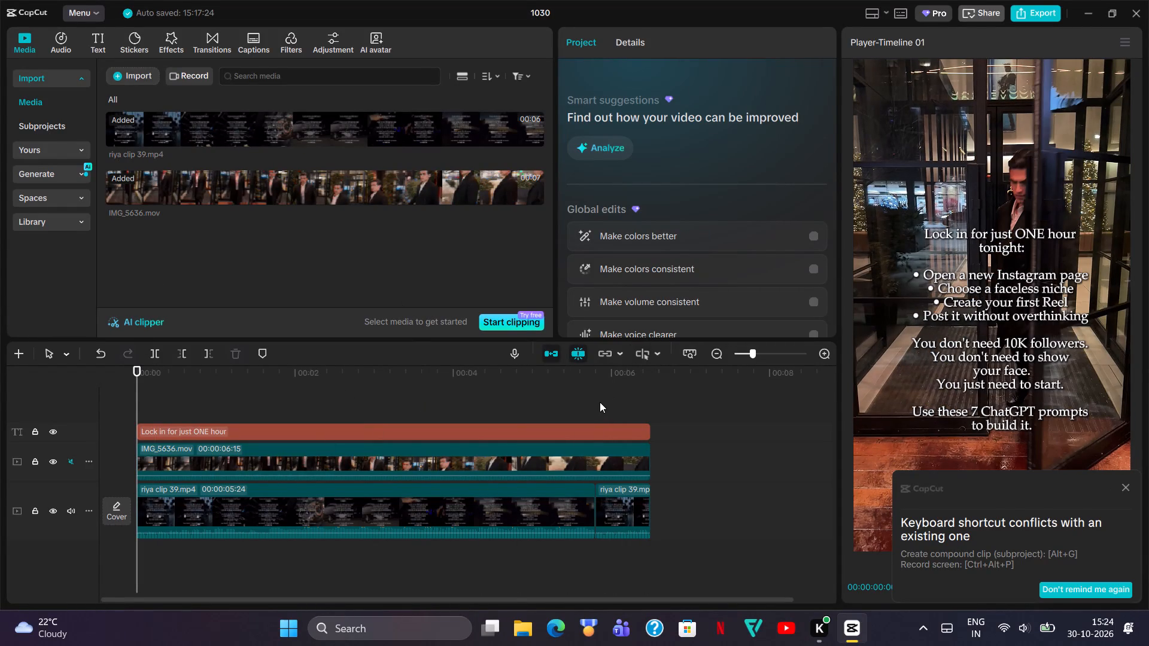
{"action": "left_click", "coordinate": [601, 401]}
{"action": "left_click_drag", "start_coordinate": [601, 401], "coordinate": [391, 415]}
{"action": "left_click", "coordinate": [526, 391]}
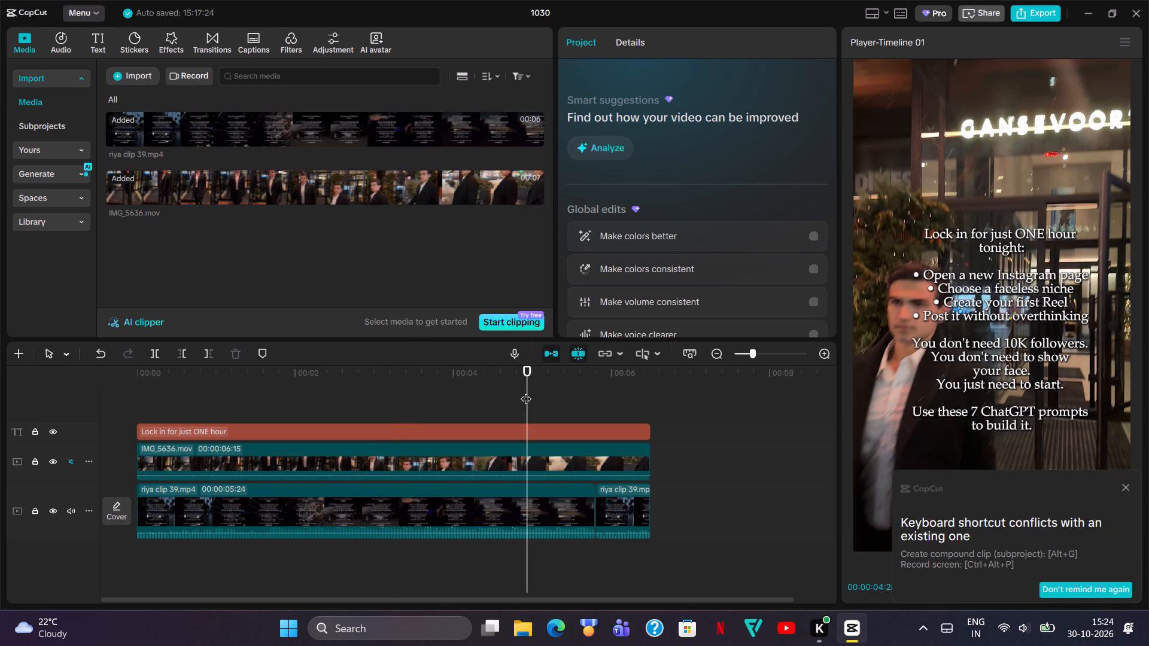
{"action": "left_click_drag", "start_coordinate": [526, 391], "coordinate": [325, 442]}
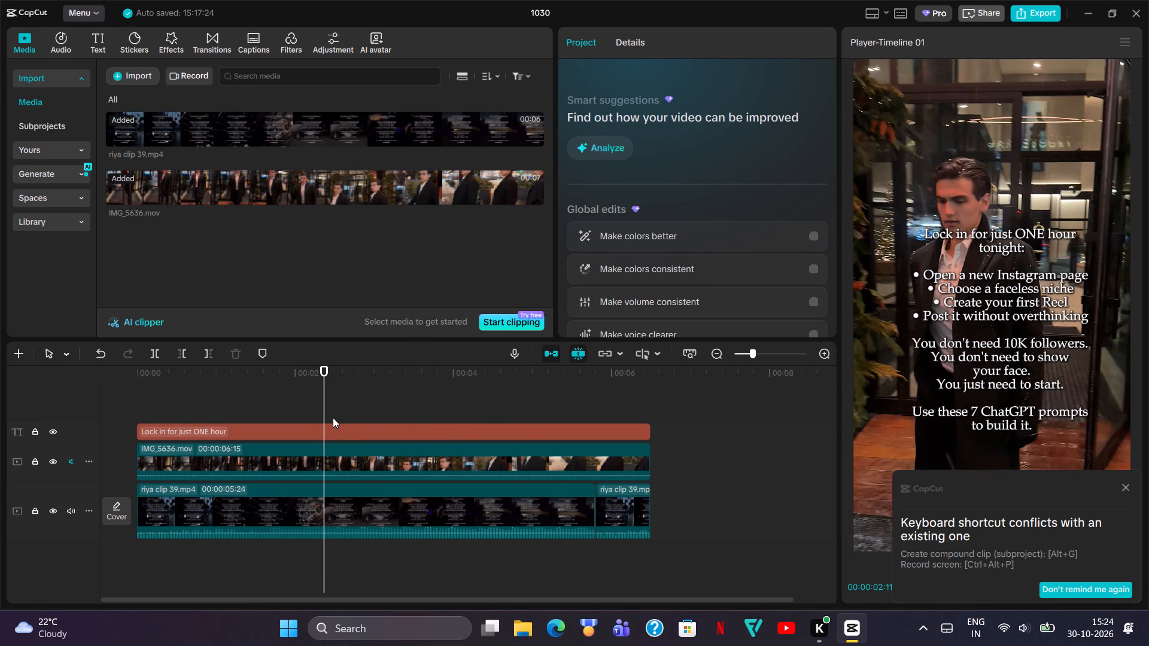
{"action": "left_click_drag", "start_coordinate": [328, 416], "coordinate": [296, 412]}
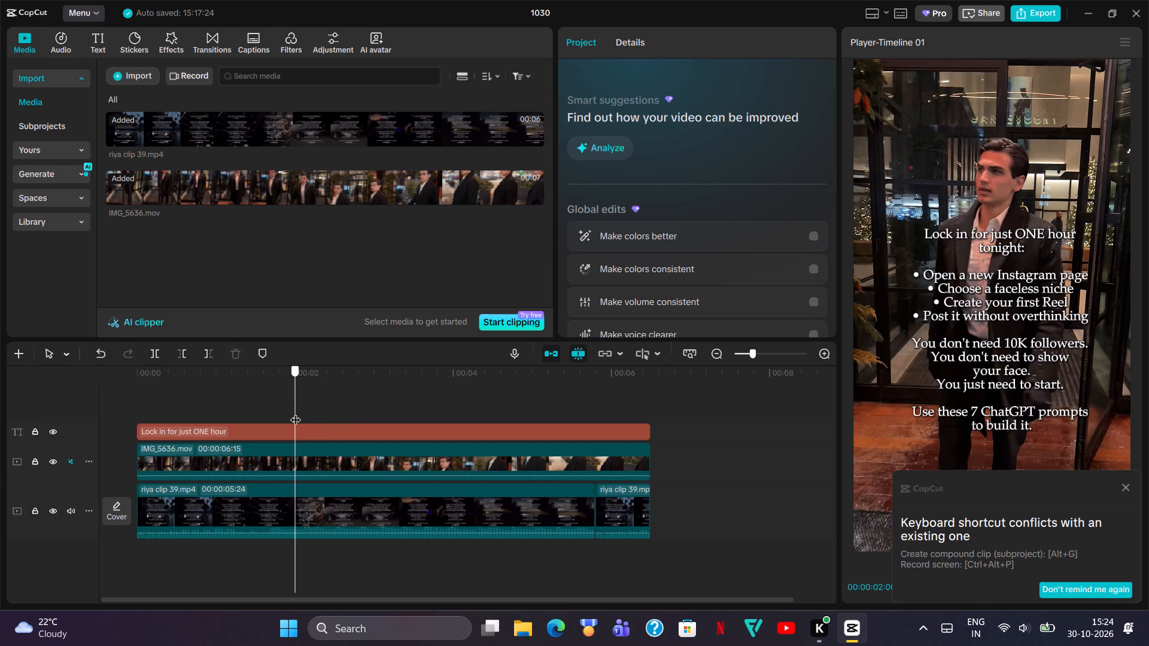
{"action": "left_click_drag", "start_coordinate": [296, 412], "coordinate": [35, 468]}
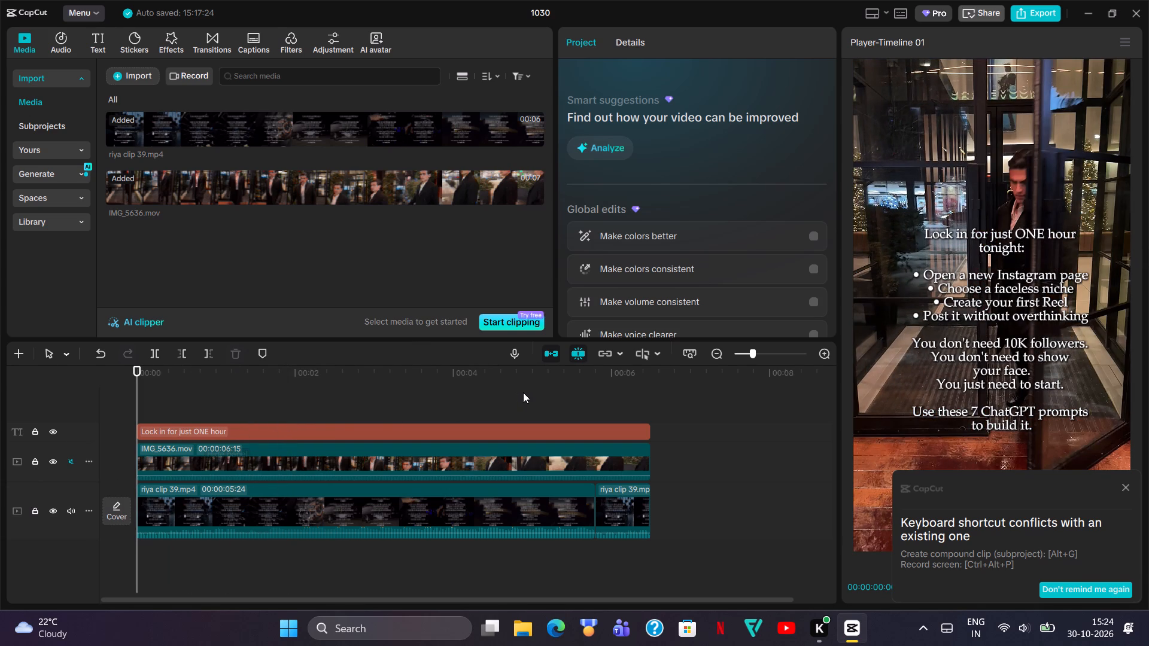
{"action": "scroll", "coordinate": [524, 393], "scroll_direction": "down", "scroll_amount": 3}
{"action": "scroll", "coordinate": [525, 393], "scroll_direction": "up", "scroll_amount": 2}
{"action": "left_click", "coordinate": [160, 392]}
{"action": "left_click_drag", "start_coordinate": [160, 392], "coordinate": [199, 397]}
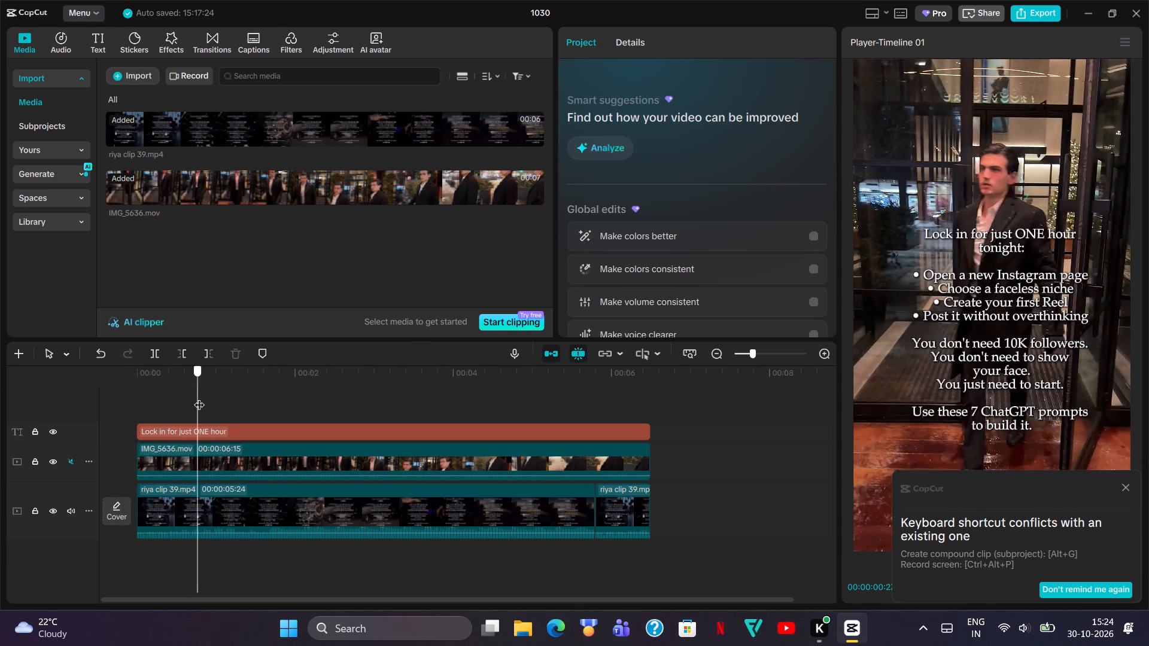
{"action": "left_click_drag", "start_coordinate": [199, 397], "coordinate": [384, 423]}
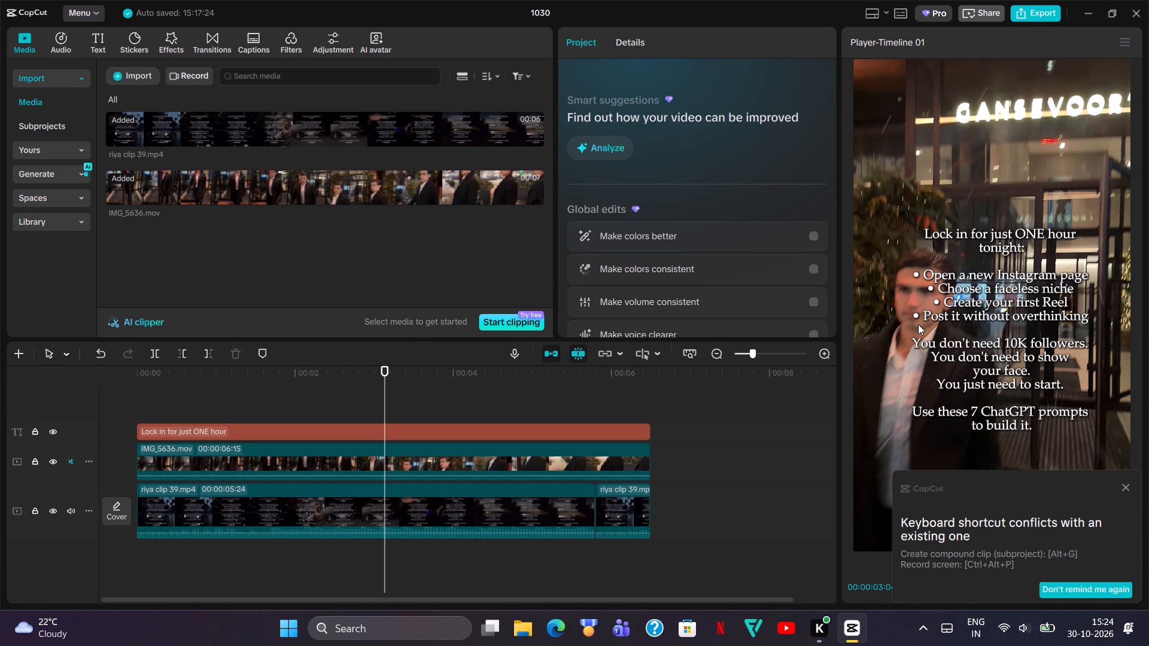
Scrub from about 3.5 seconds to the last frame and back to the start to examine the text over the second half.
{"action": "left_click", "coordinate": [420, 413]}
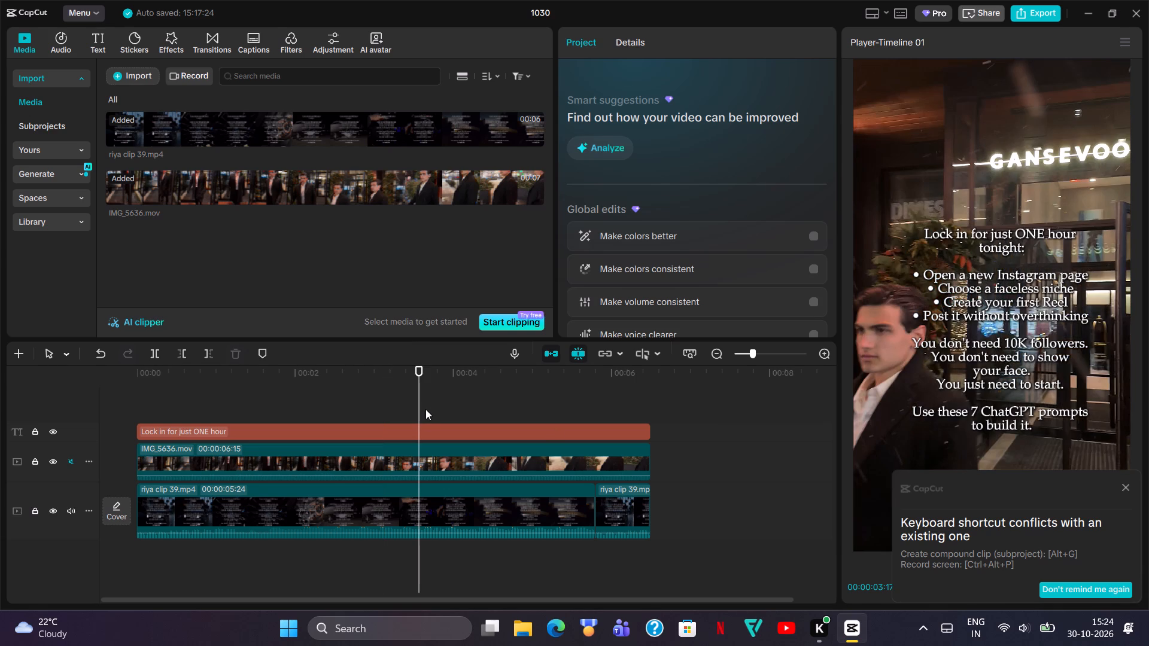
{"action": "left_click", "coordinate": [425, 409]}
{"action": "left_click_drag", "start_coordinate": [424, 410], "coordinate": [431, 411]}
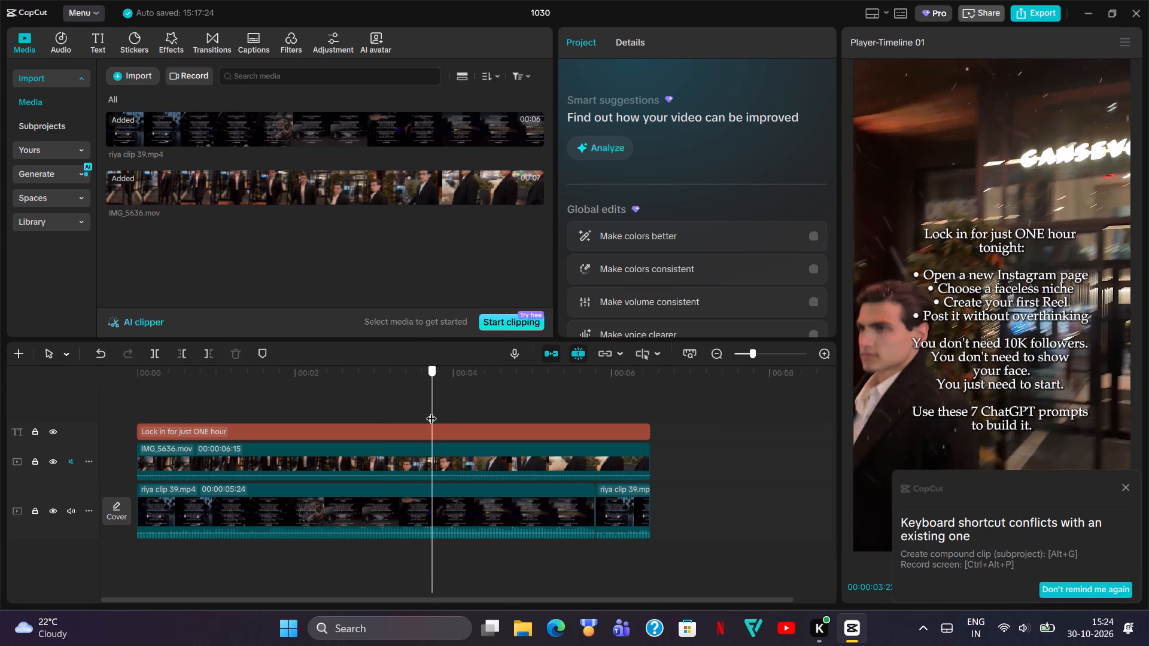
{"action": "left_click_drag", "start_coordinate": [431, 411], "coordinate": [783, 489]}
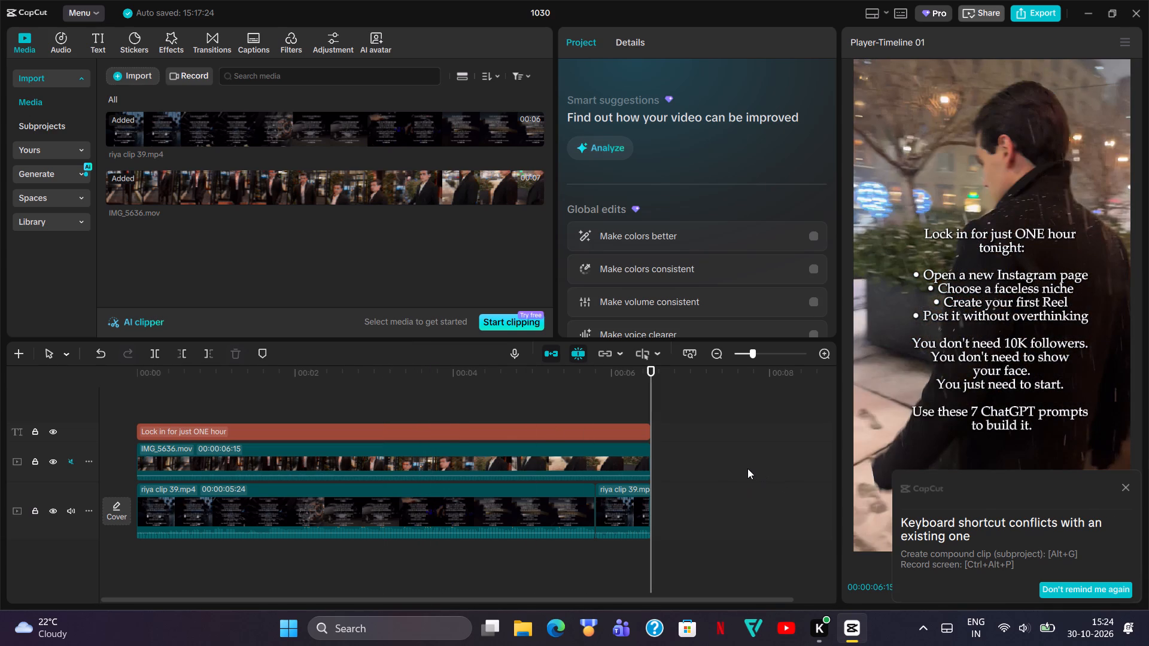
{"action": "left_click", "coordinate": [517, 396]}
{"action": "left_click_drag", "start_coordinate": [518, 395], "coordinate": [255, 370]}
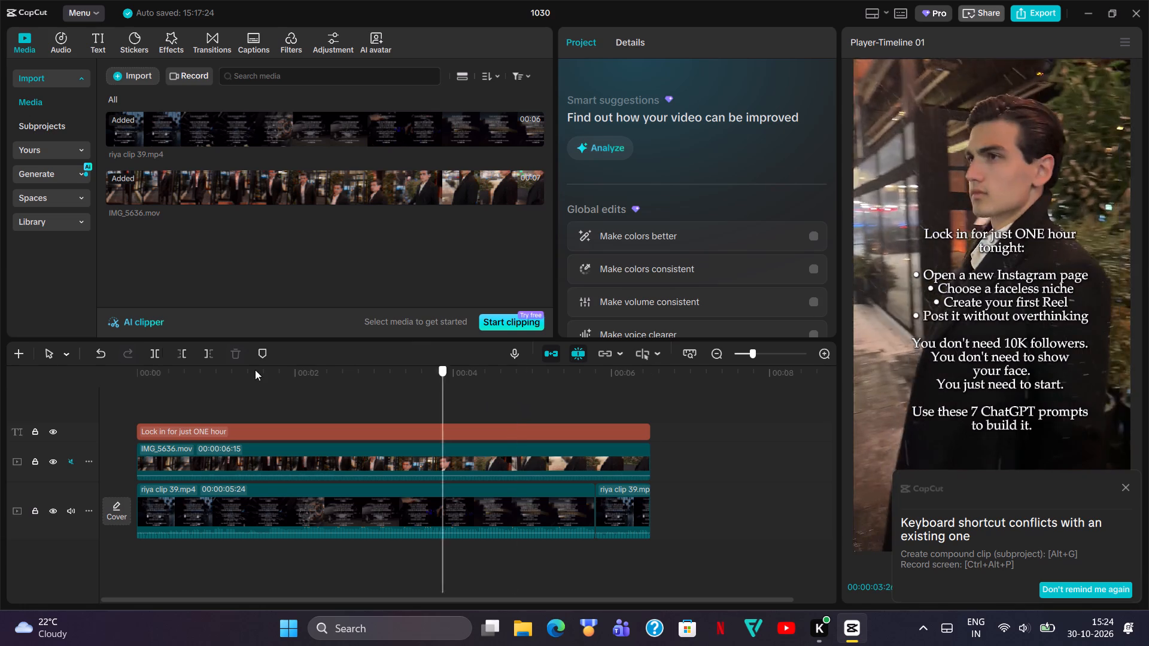
{"action": "left_click_drag", "start_coordinate": [255, 370], "coordinate": [0, 276]}
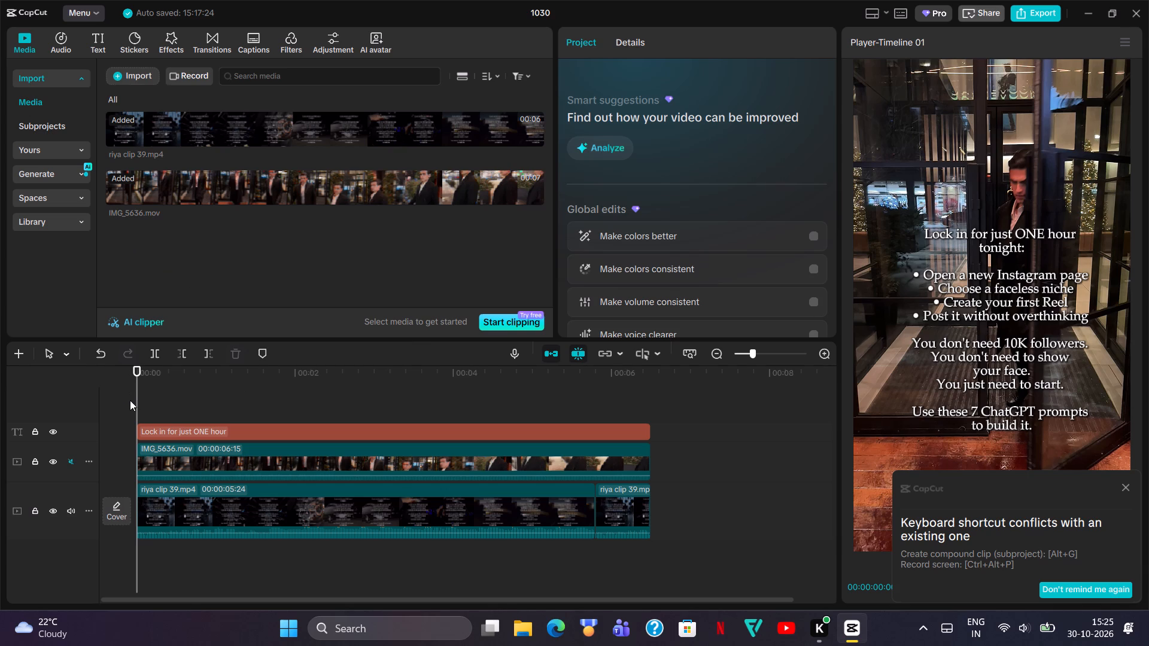
Scrub the opening two seconds and the full reel once more as a final check, finishing at the first frame.
{"action": "left_click_drag", "start_coordinate": [137, 396], "coordinate": [197, 396]}
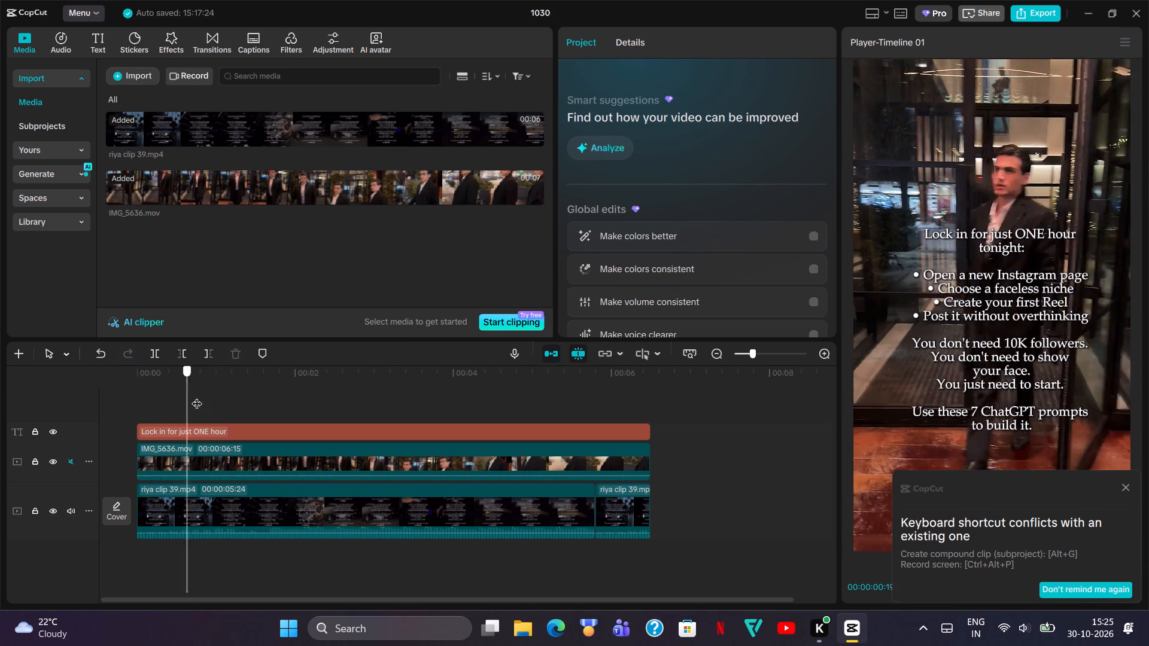
{"action": "left_click_drag", "start_coordinate": [197, 396], "coordinate": [320, 405]}
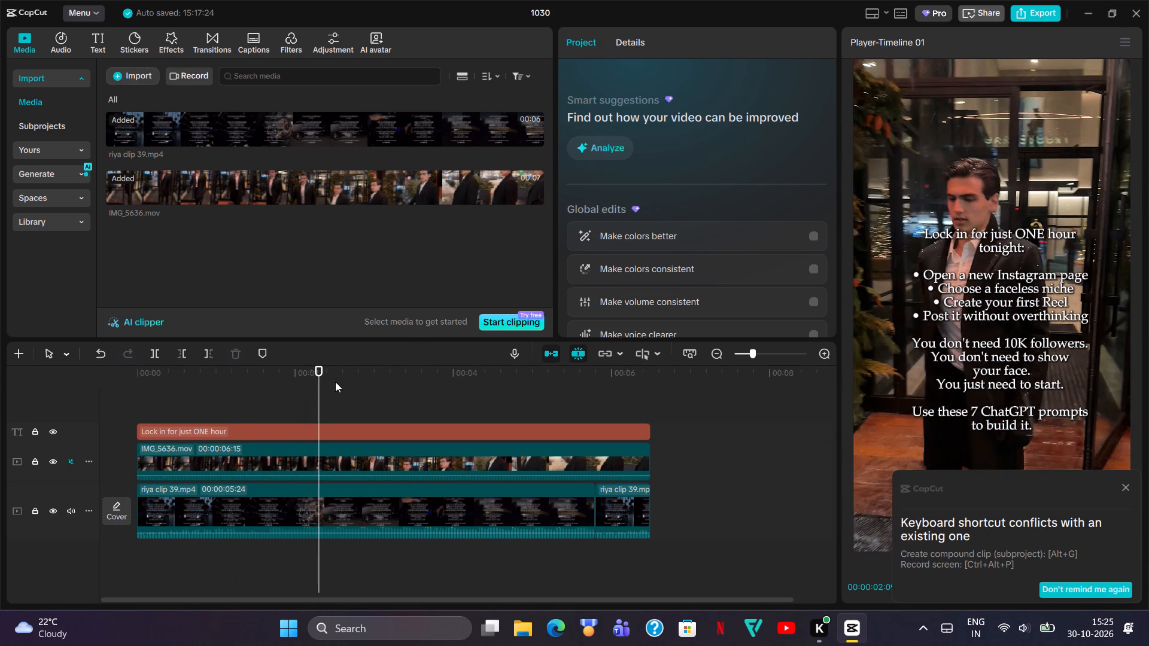
{"action": "left_click_drag", "start_coordinate": [317, 392], "coordinate": [3, 392]}
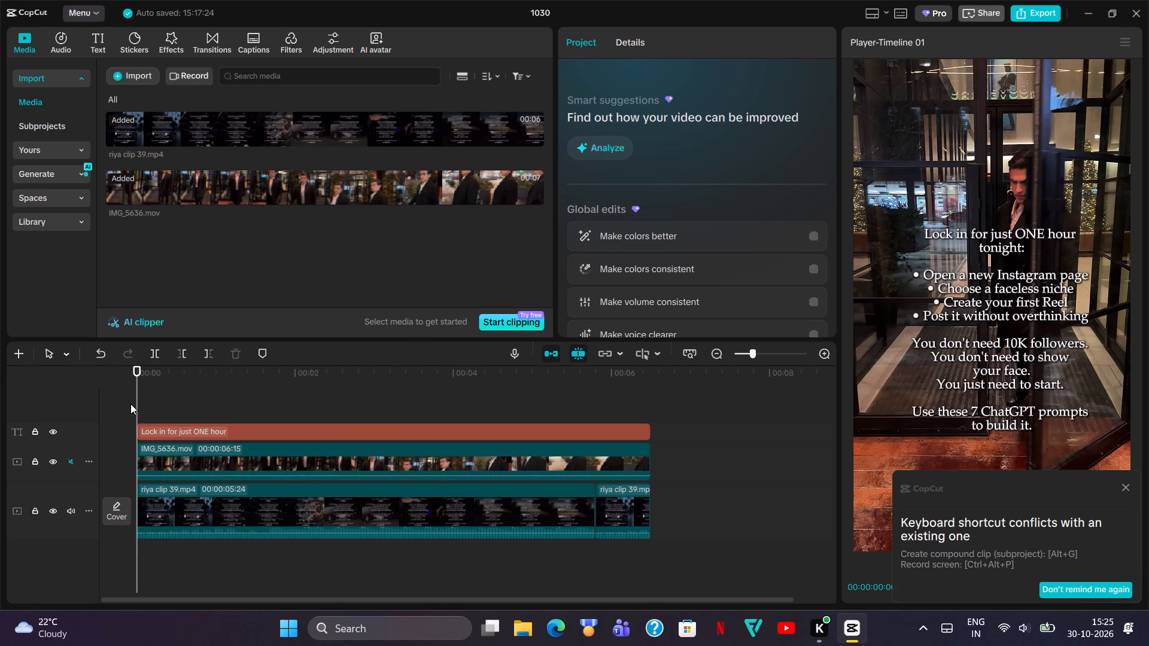
{"action": "left_click_drag", "start_coordinate": [136, 403], "coordinate": [135, 403]}
{"action": "left_click_drag", "start_coordinate": [135, 403], "coordinate": [1071, 564]}
{"action": "left_click", "coordinate": [368, 398]}
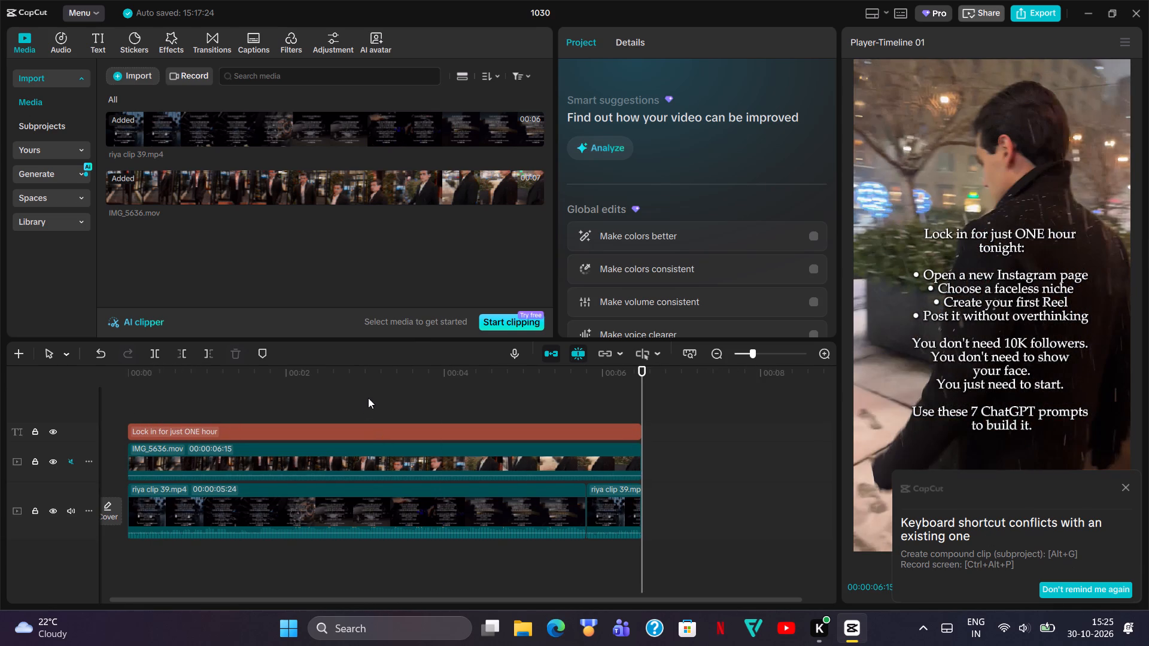
{"action": "left_click_drag", "start_coordinate": [369, 398], "coordinate": [0, 418]}
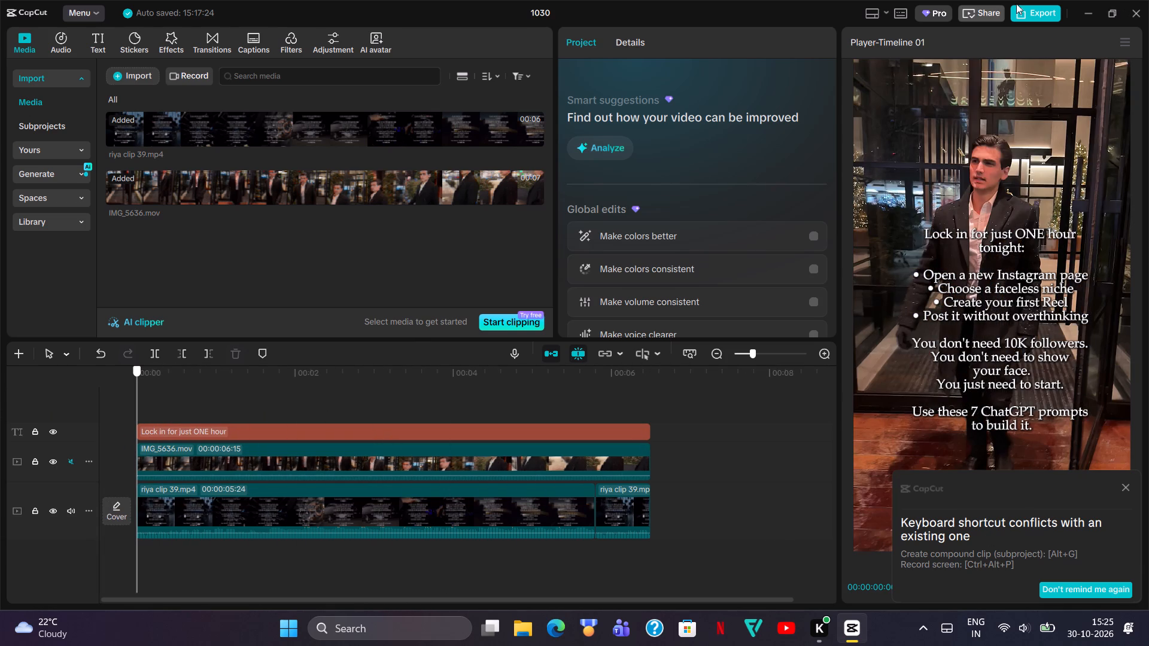
Export the reel as 1030 in 1080P with Higher bit rate, H.264 codec, mp4 format and 30fps.
{"action": "left_click", "coordinate": [1020, 22]}
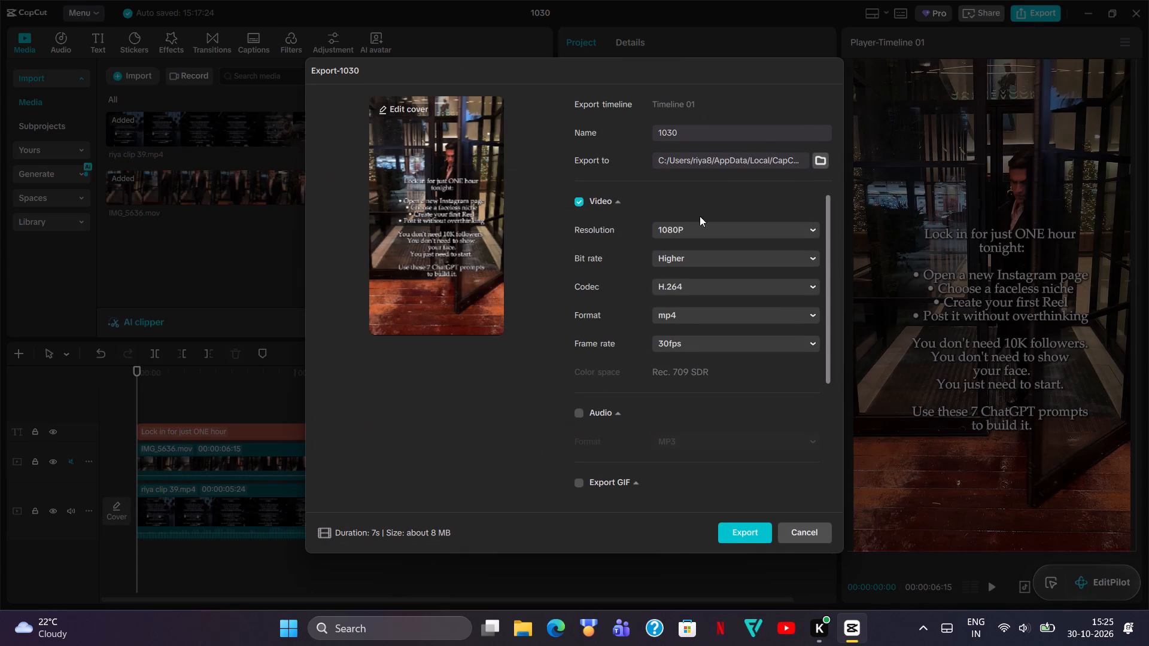
{"action": "left_click", "coordinate": [744, 528]}
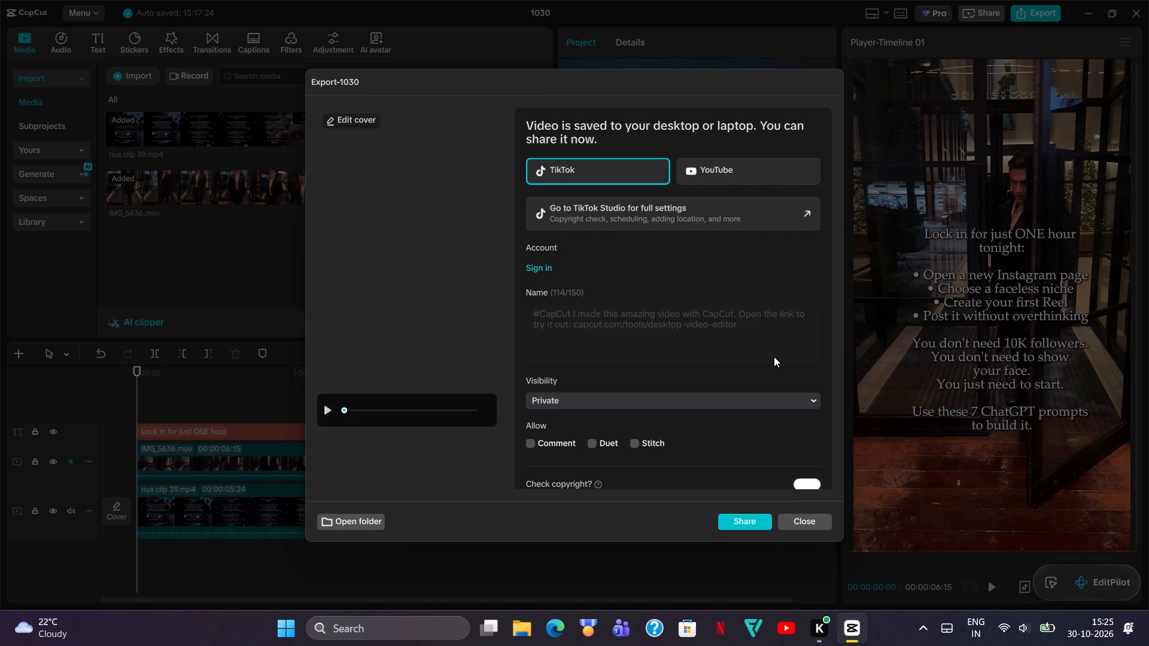
Open the export folder in File Explorer and copy the exported video 1030.
{"action": "left_click", "coordinate": [327, 525]}
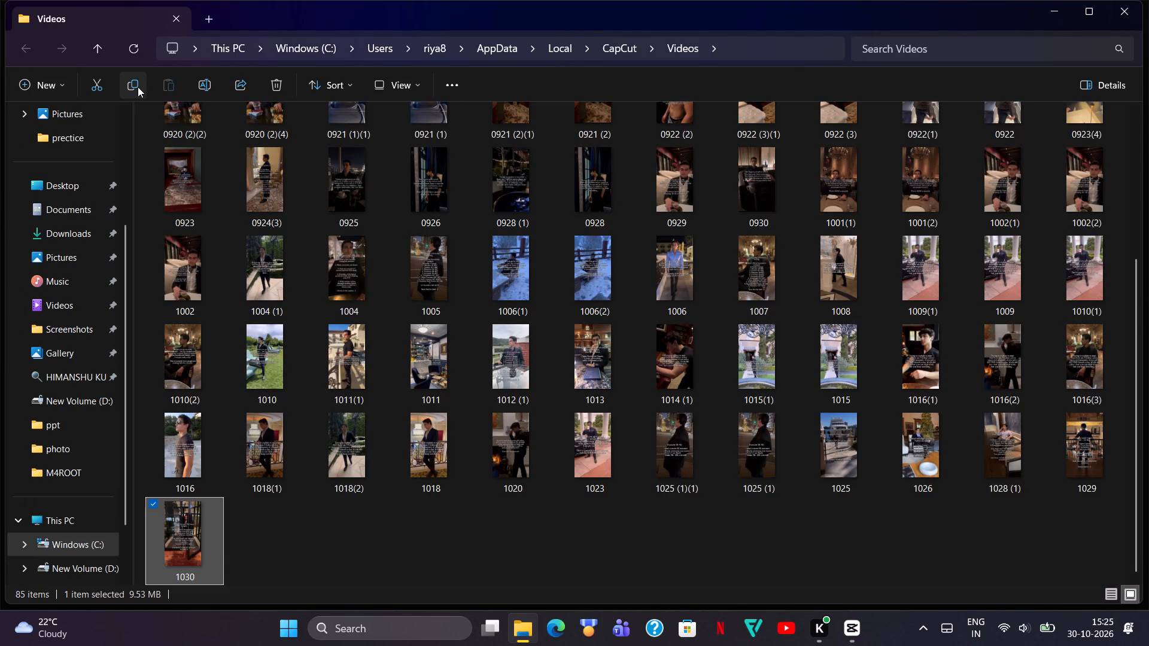
{"action": "left_click", "coordinate": [138, 87]}
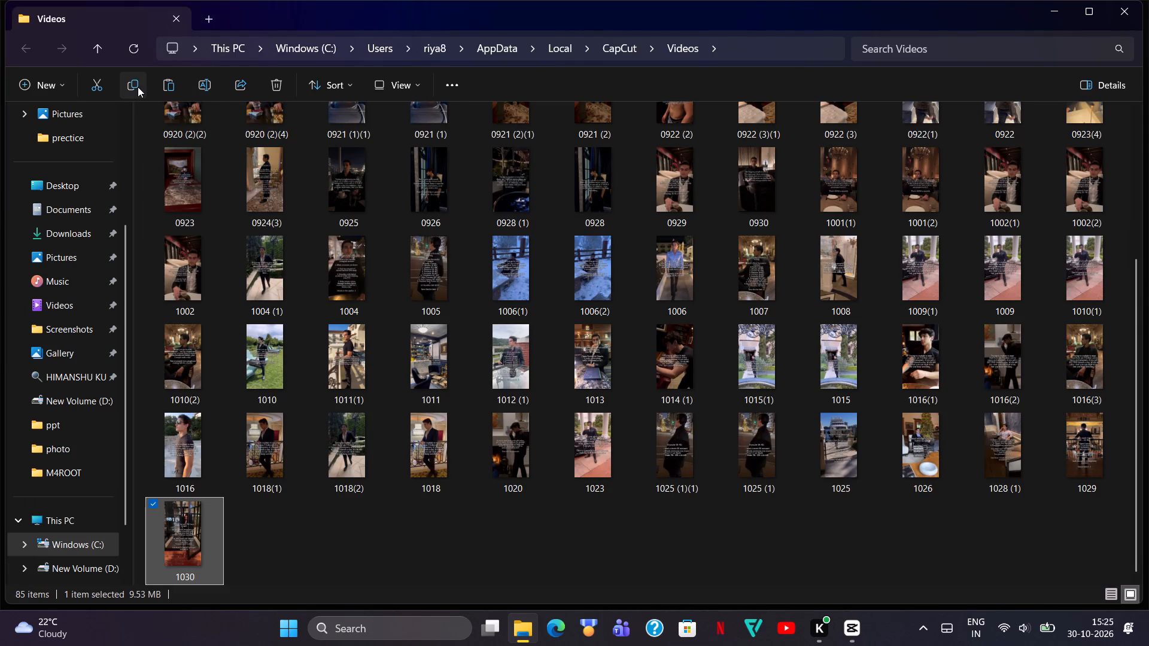
{"action": "left_click", "coordinate": [138, 87]}
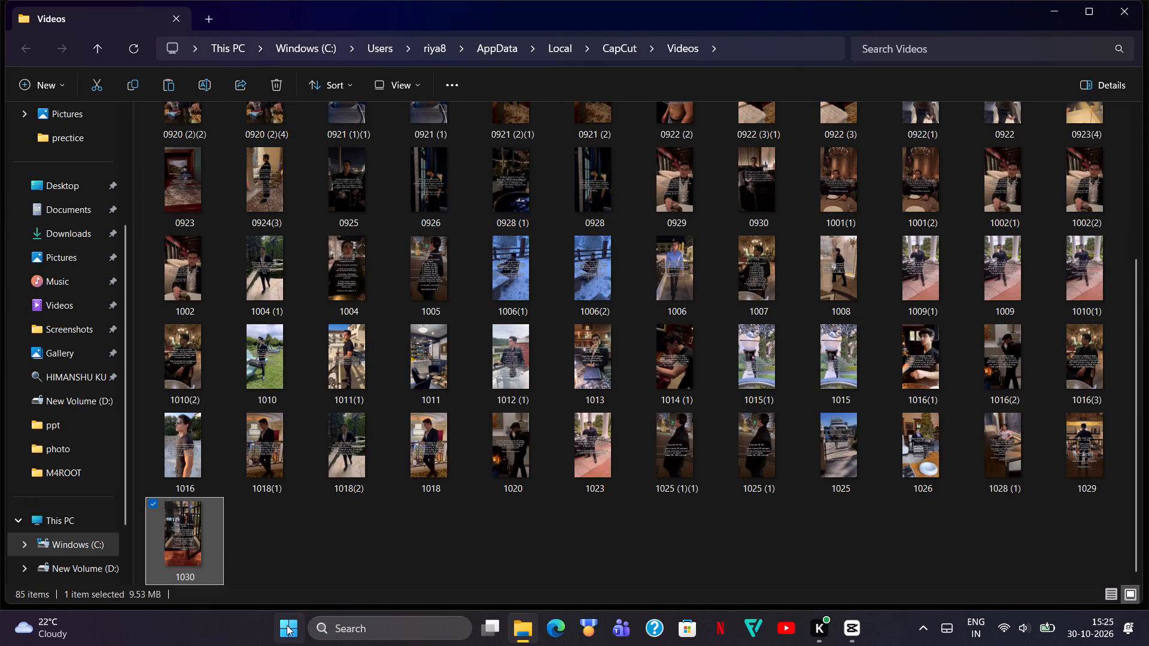
Open WhatsApp from the pinned Windows apps.
{"action": "left_click", "coordinate": [286, 626]}
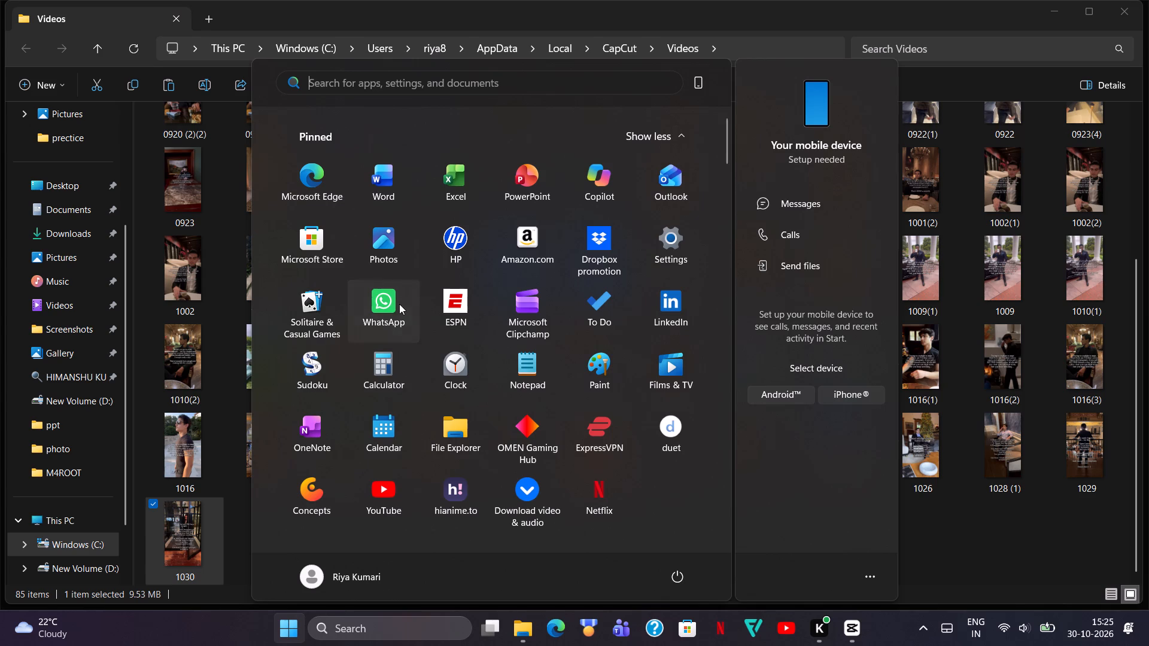
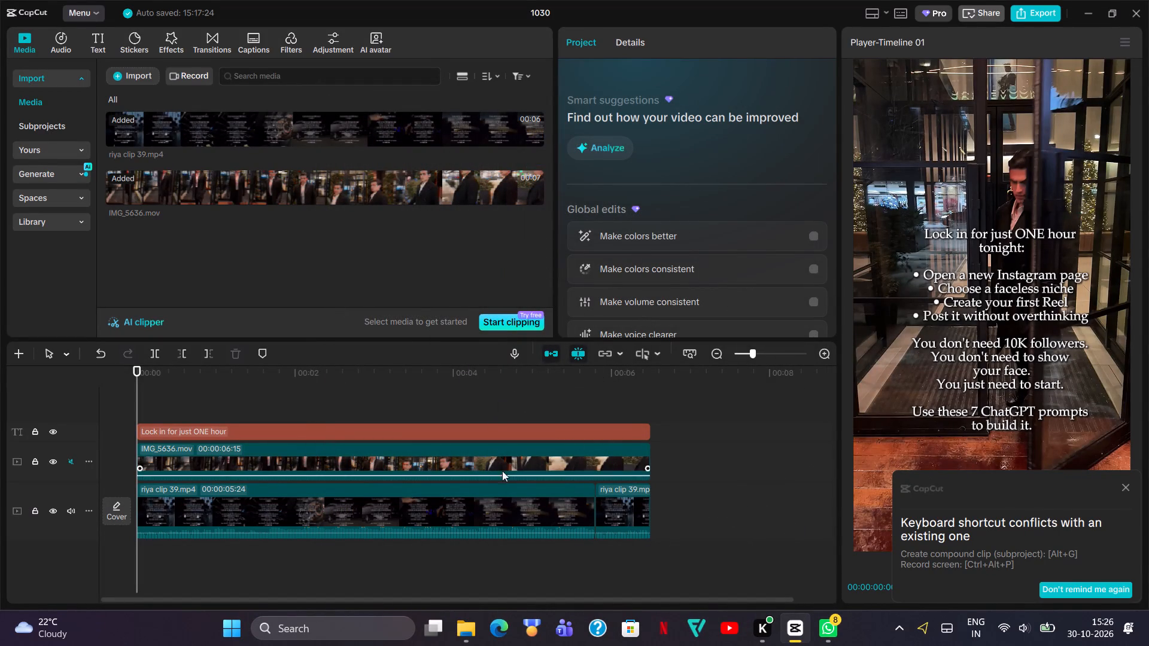
Close the 1030 project in the CapCut editor.
{"action": "triple_click", "coordinate": [1139, 6]}
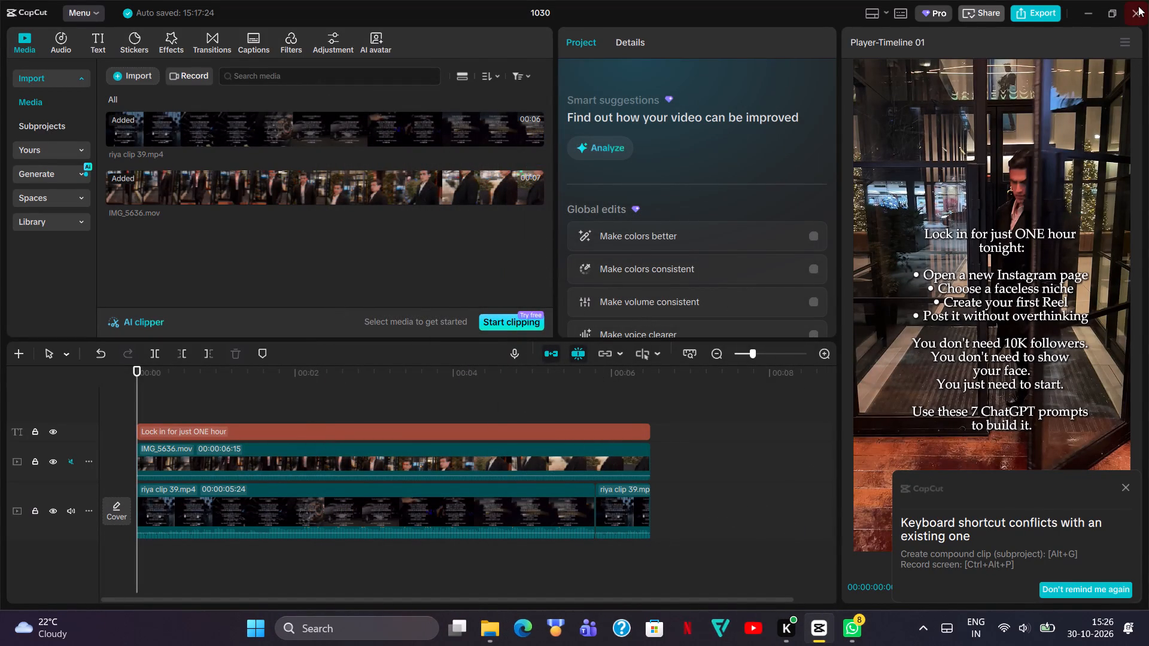